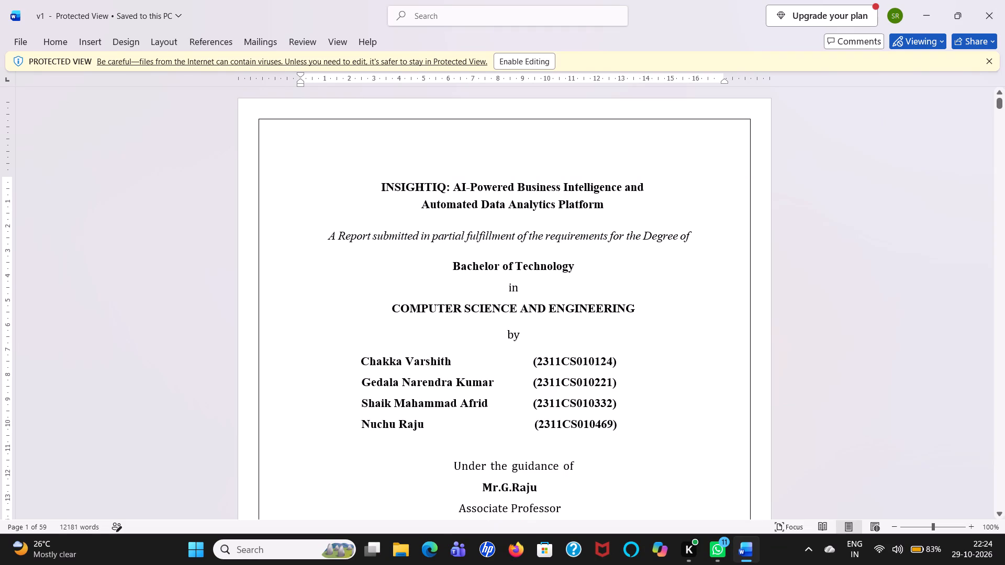
Enable editing for the protected v1 project report.
{"action": "scroll", "coordinate": [512, 334], "scroll_direction": "down", "scroll_amount": 1}
{"action": "left_click", "coordinate": [526, 65]}
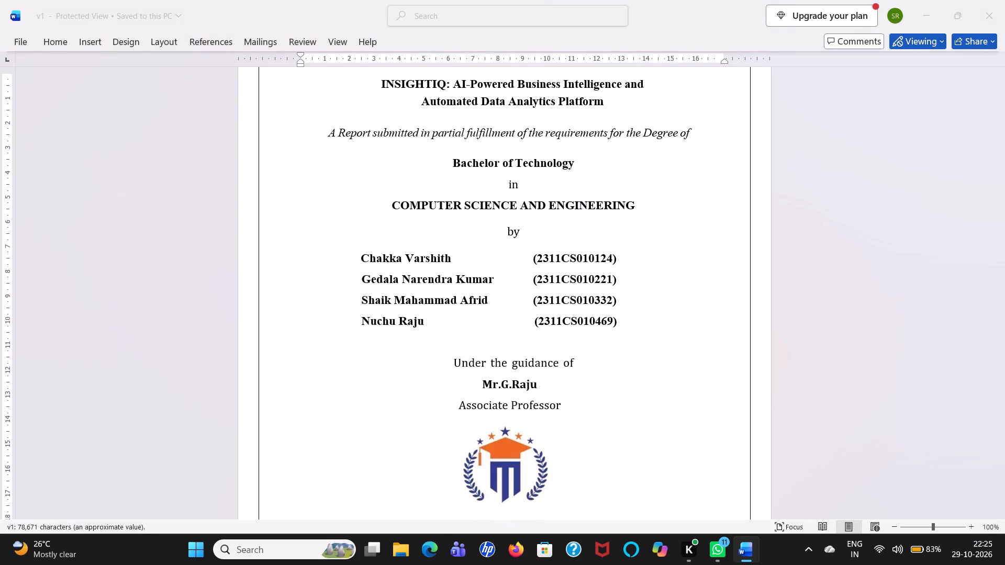
Look through the report's front matter, from the title page through the certificate, declaration and acknowledgement to the abstract.
{"action": "scroll", "coordinate": [591, 296], "scroll_direction": "down", "scroll_amount": 6}
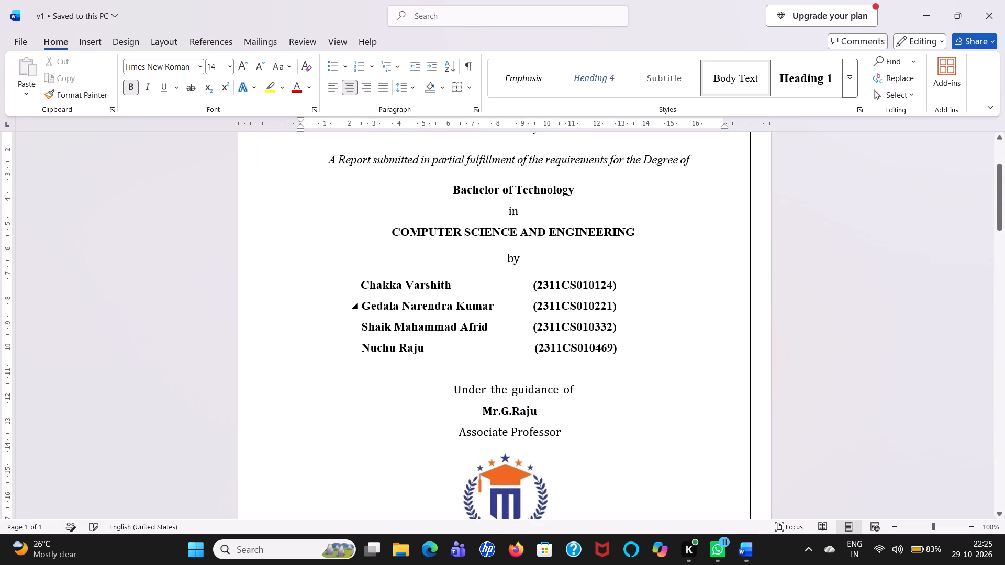
{"action": "scroll", "coordinate": [654, 310], "scroll_direction": "down", "scroll_amount": 2}
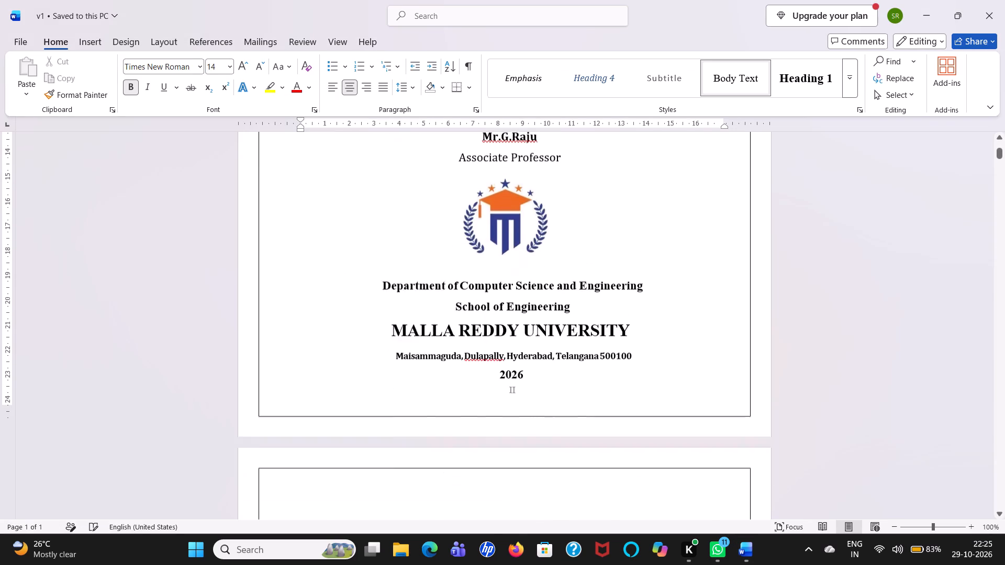
{"action": "scroll", "coordinate": [654, 310], "scroll_direction": "down", "scroll_amount": 4}
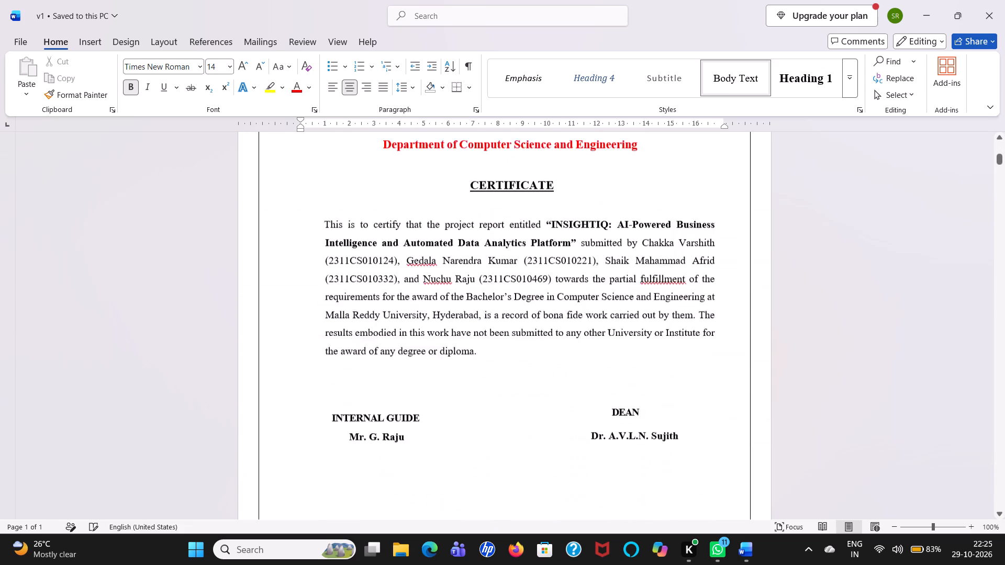
{"action": "scroll", "coordinate": [654, 310], "scroll_direction": "down", "scroll_amount": 3}
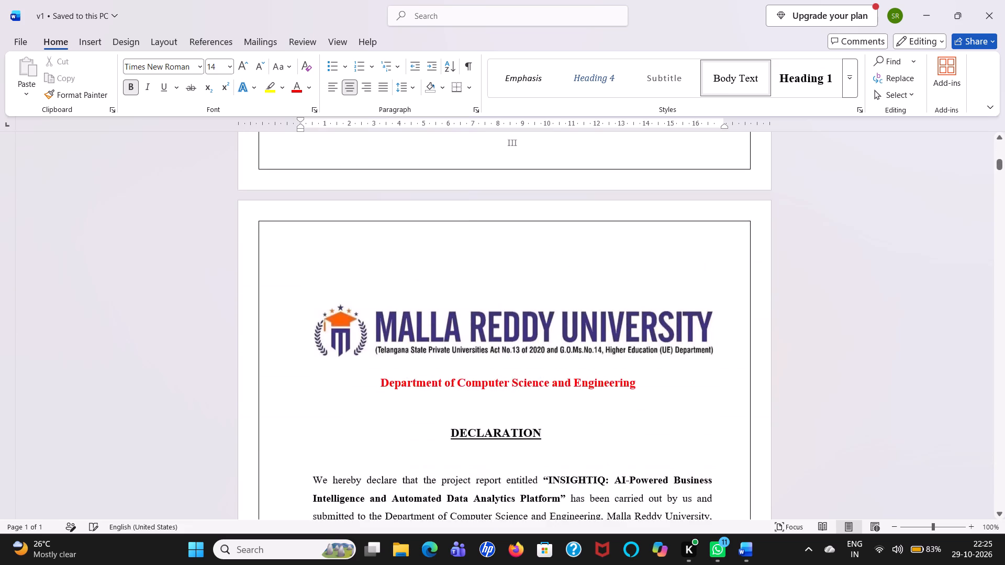
{"action": "scroll", "coordinate": [654, 310], "scroll_direction": "down", "scroll_amount": 5}
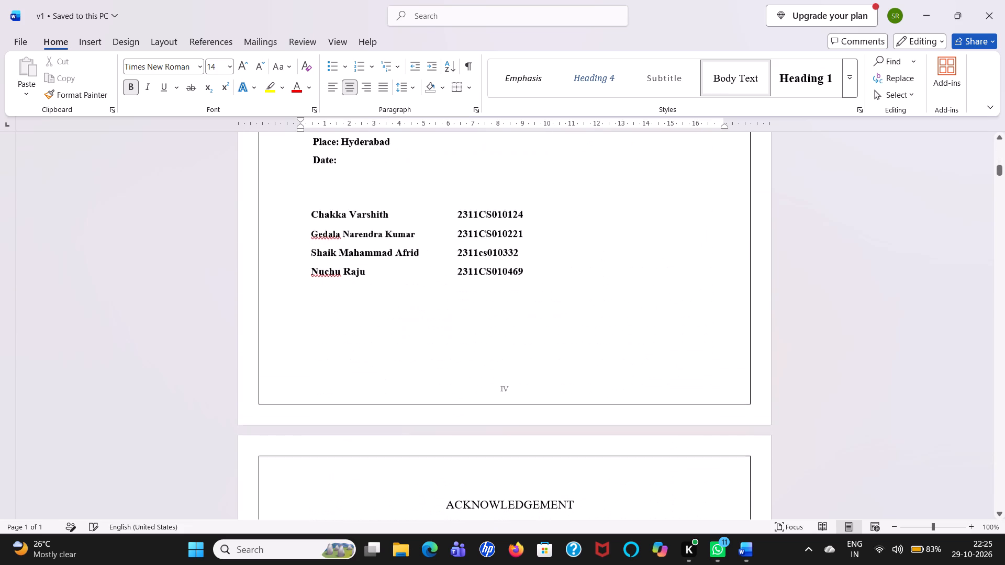
{"action": "scroll", "coordinate": [654, 310], "scroll_direction": "down", "scroll_amount": 3}
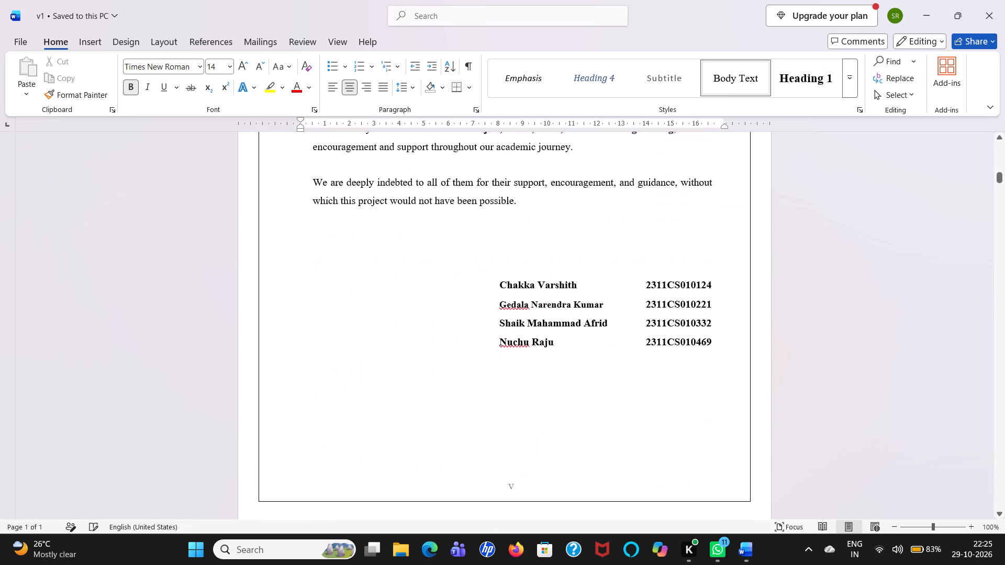
{"action": "scroll", "coordinate": [654, 310], "scroll_direction": "down", "scroll_amount": 7}
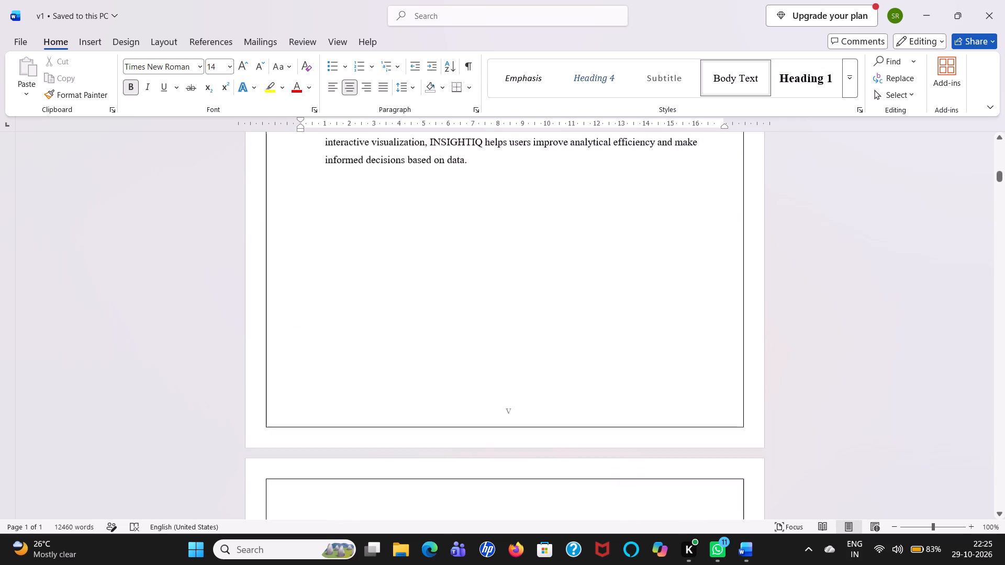
Examine the table of contents, checking its chapter headings, section entries and page numbers.
{"action": "scroll", "coordinate": [654, 310], "scroll_direction": "down", "scroll_amount": 5}
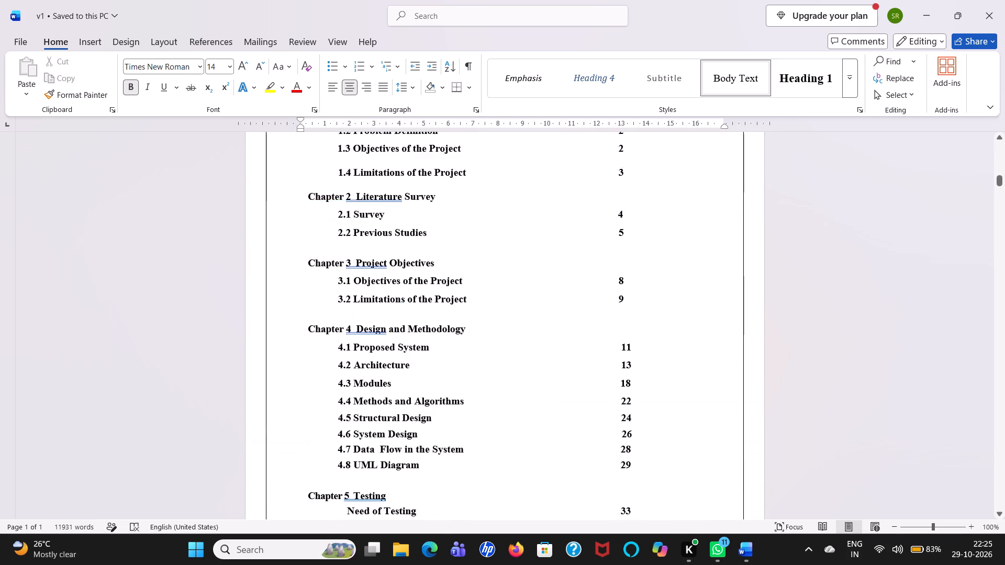
{"action": "scroll", "coordinate": [654, 310], "scroll_direction": "down", "scroll_amount": 1}
{"action": "scroll", "coordinate": [654, 310], "scroll_direction": "up", "scroll_amount": 2}
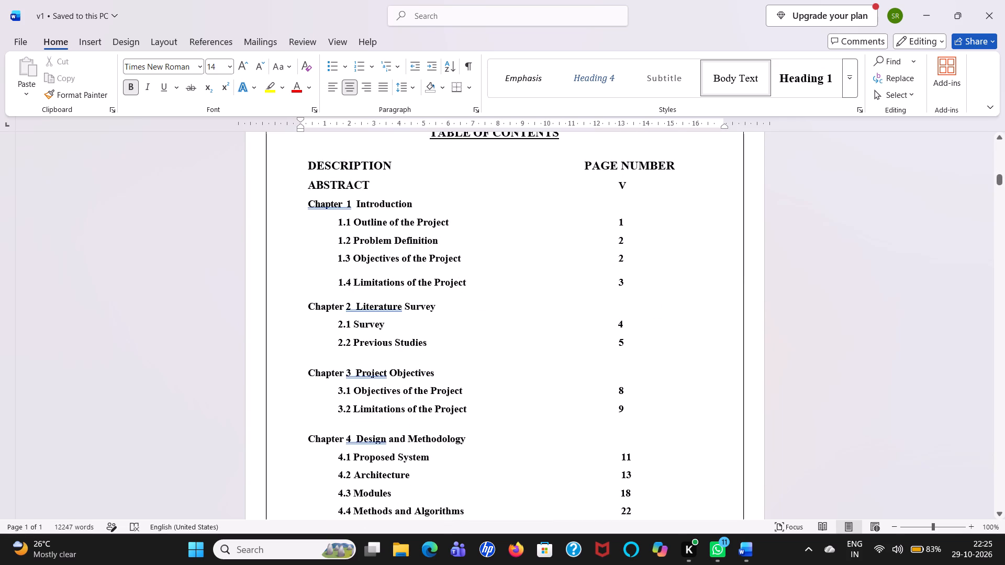
{"action": "scroll", "coordinate": [654, 310], "scroll_direction": "down", "scroll_amount": 1}
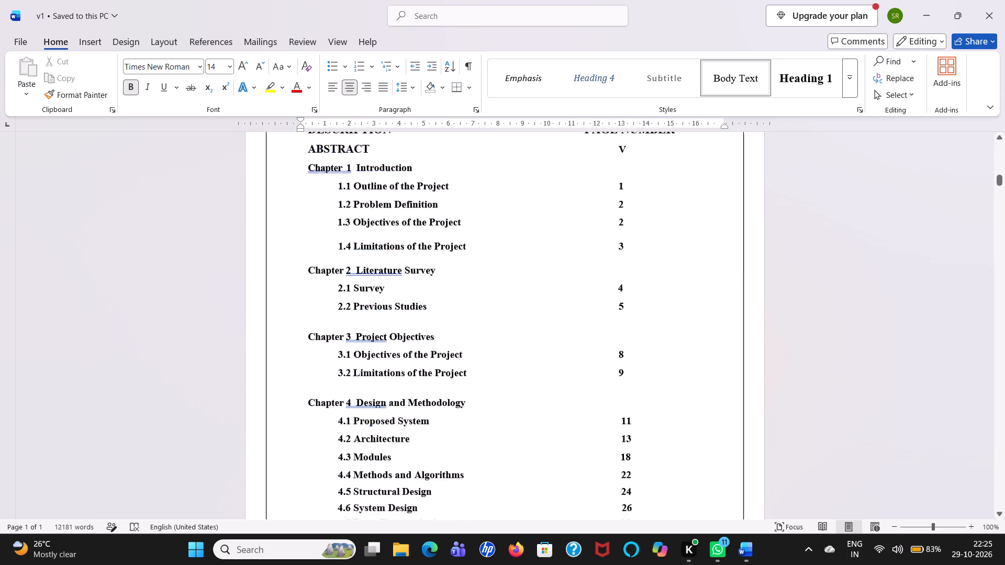
{"action": "scroll", "coordinate": [654, 310], "scroll_direction": "down", "scroll_amount": 4}
{"action": "scroll", "coordinate": [654, 310], "scroll_direction": "up", "scroll_amount": 2}
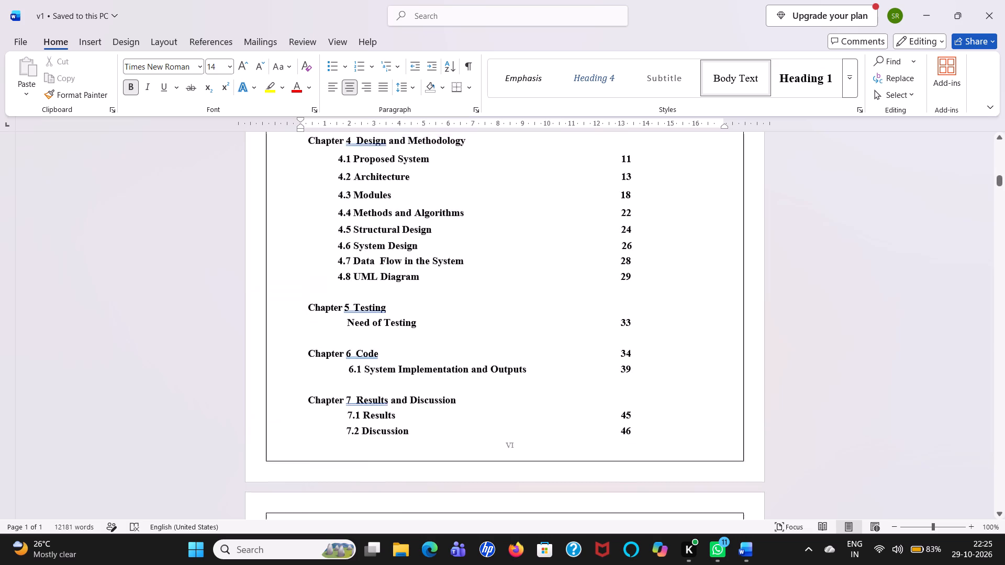
{"action": "scroll", "coordinate": [654, 310], "scroll_direction": "up", "scroll_amount": 1}
{"action": "scroll", "coordinate": [654, 310], "scroll_direction": "down", "scroll_amount": 1}
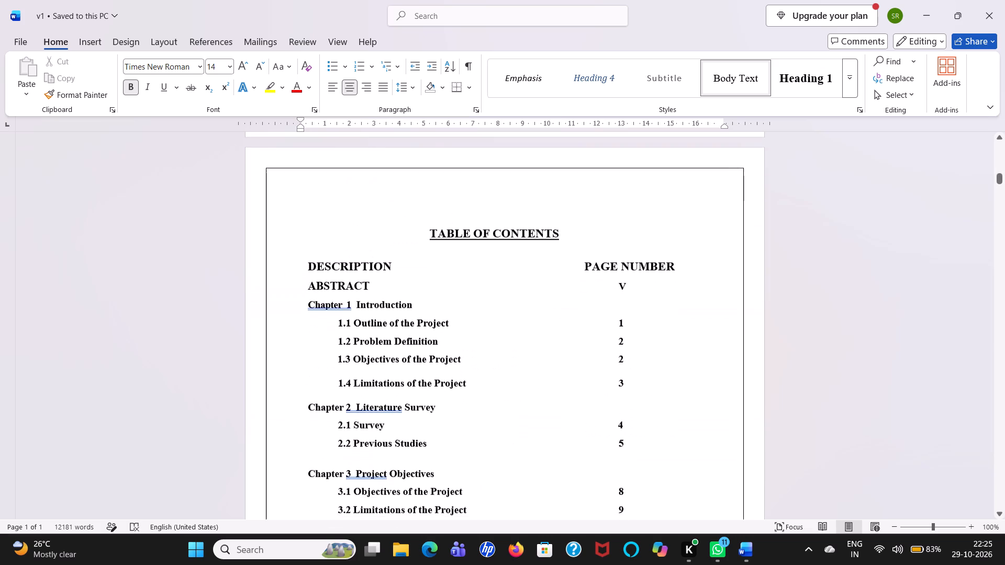
{"action": "scroll", "coordinate": [654, 310], "scroll_direction": "down", "scroll_amount": 2}
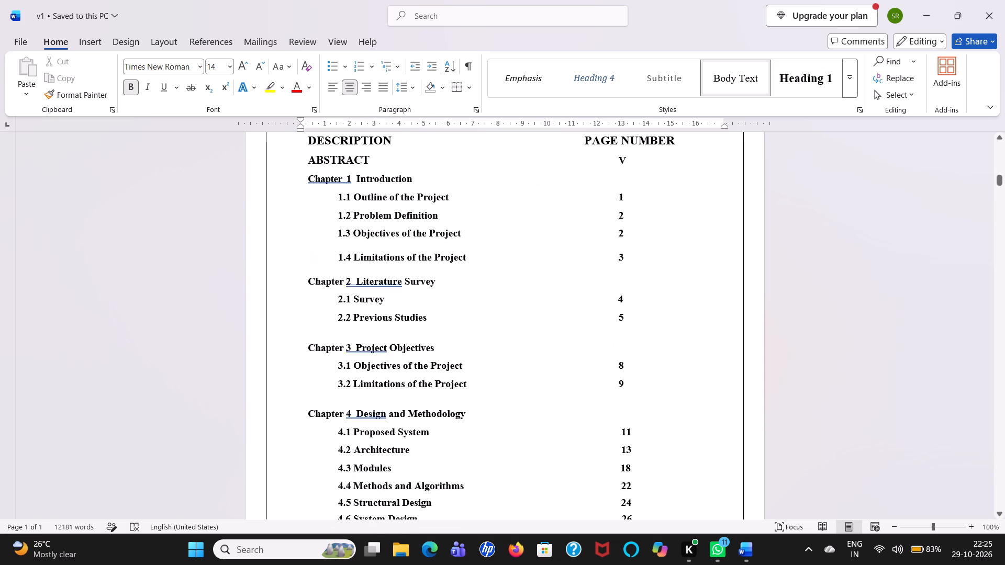
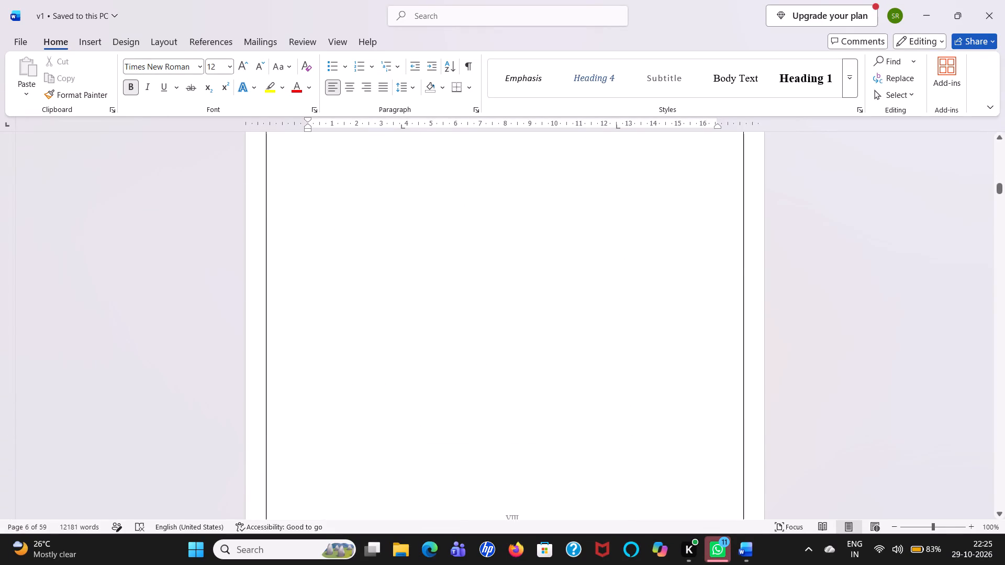
Look through the list of figures and Chapters 1 to 3, from the introduction through the literature survey to the project objectives and limitations.
{"action": "scroll", "coordinate": [614, 157], "scroll_direction": "down", "scroll_amount": 2}
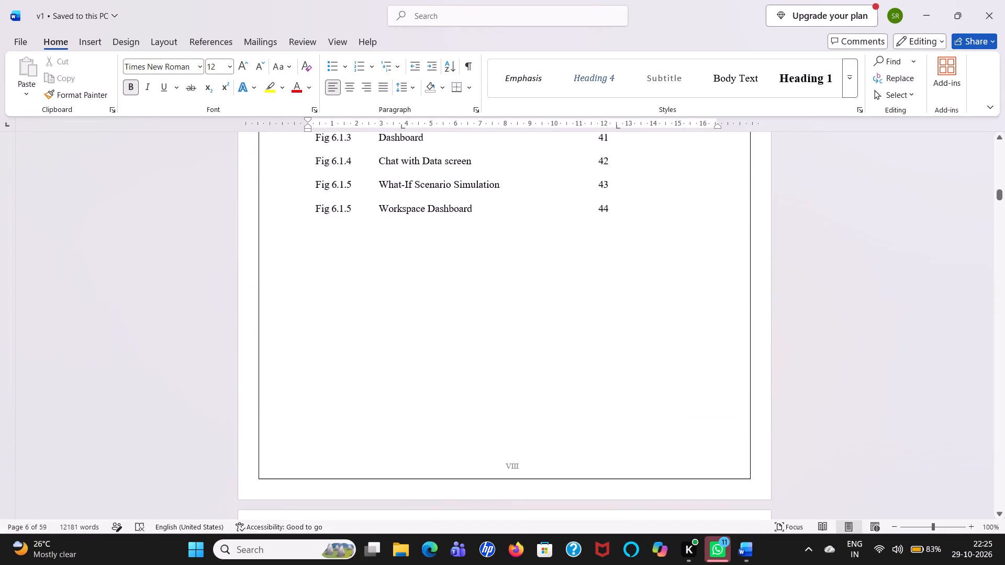
{"action": "scroll", "coordinate": [614, 157], "scroll_direction": "down", "scroll_amount": 6}
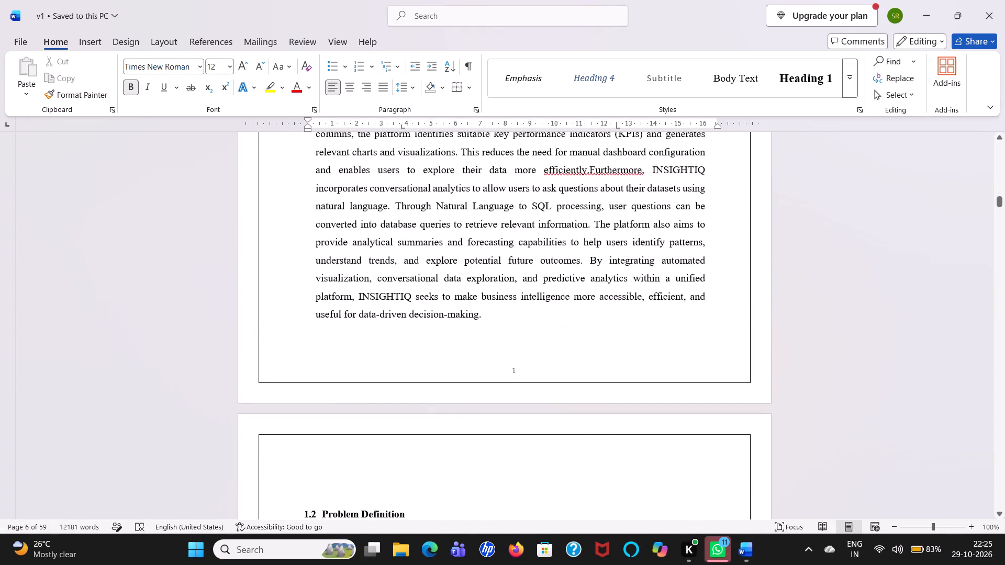
{"action": "scroll", "coordinate": [614, 157], "scroll_direction": "down", "scroll_amount": 6}
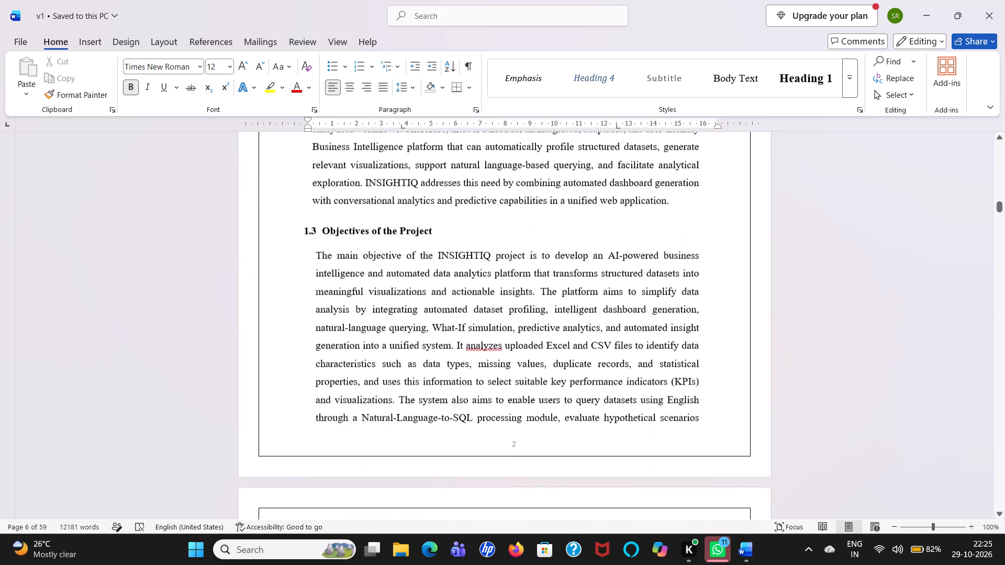
{"action": "scroll", "coordinate": [614, 157], "scroll_direction": "down", "scroll_amount": 10}
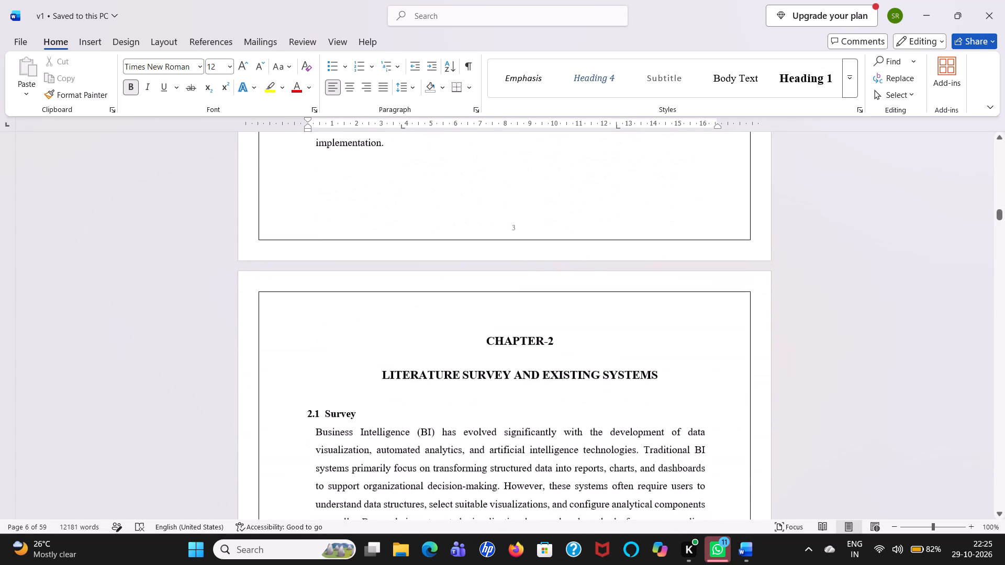
{"action": "scroll", "coordinate": [614, 157], "scroll_direction": "down", "scroll_amount": 8}
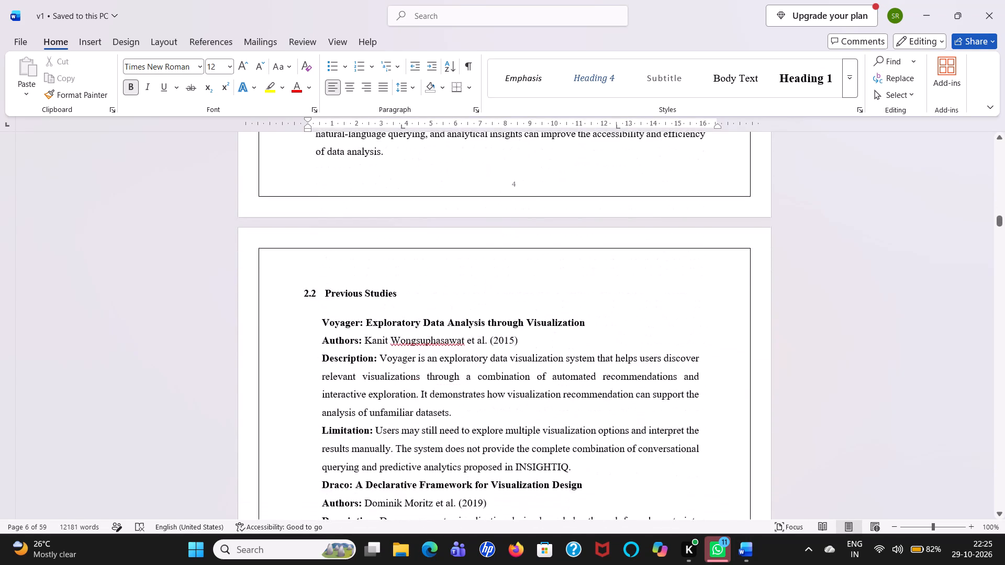
{"action": "scroll", "coordinate": [614, 157], "scroll_direction": "down", "scroll_amount": 8}
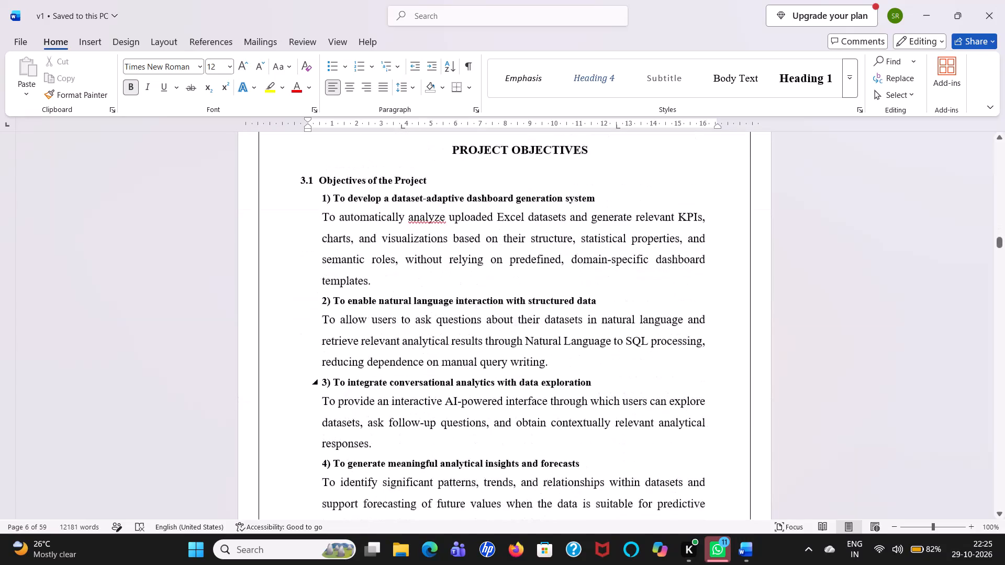
{"action": "scroll", "coordinate": [614, 157], "scroll_direction": "down", "scroll_amount": 6}
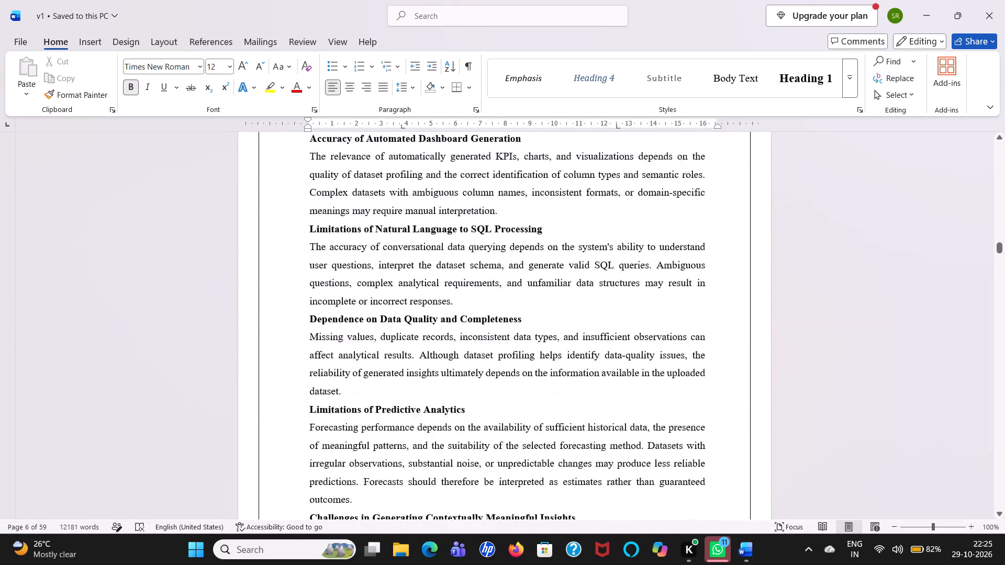
Examine Chapter 4's proposed system and architecture sections, checking how the text around the Fig 4.2 diagram flows across pages 13 to 15.
{"action": "scroll", "coordinate": [614, 157], "scroll_direction": "down", "scroll_amount": 9}
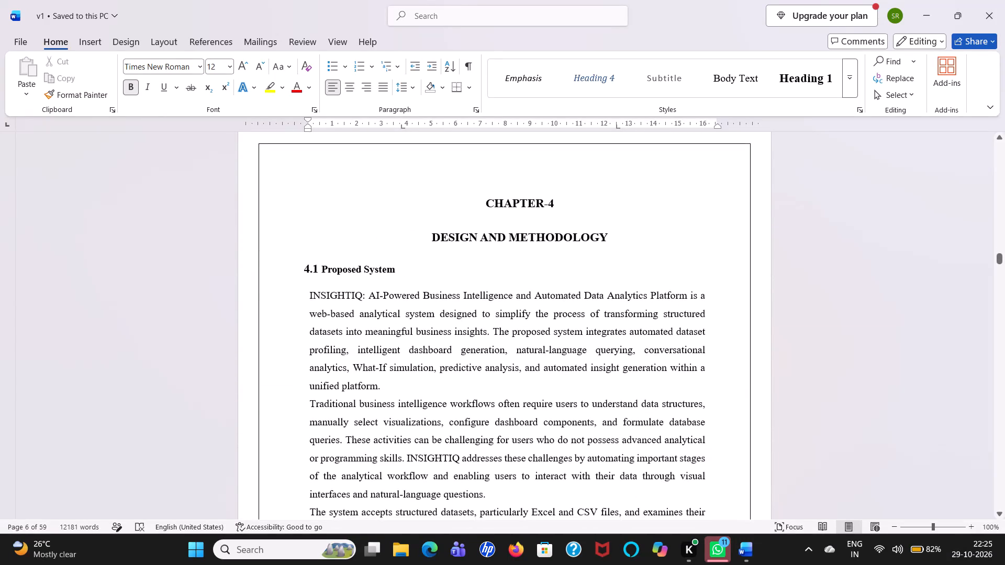
{"action": "scroll", "coordinate": [614, 157], "scroll_direction": "down", "scroll_amount": 7}
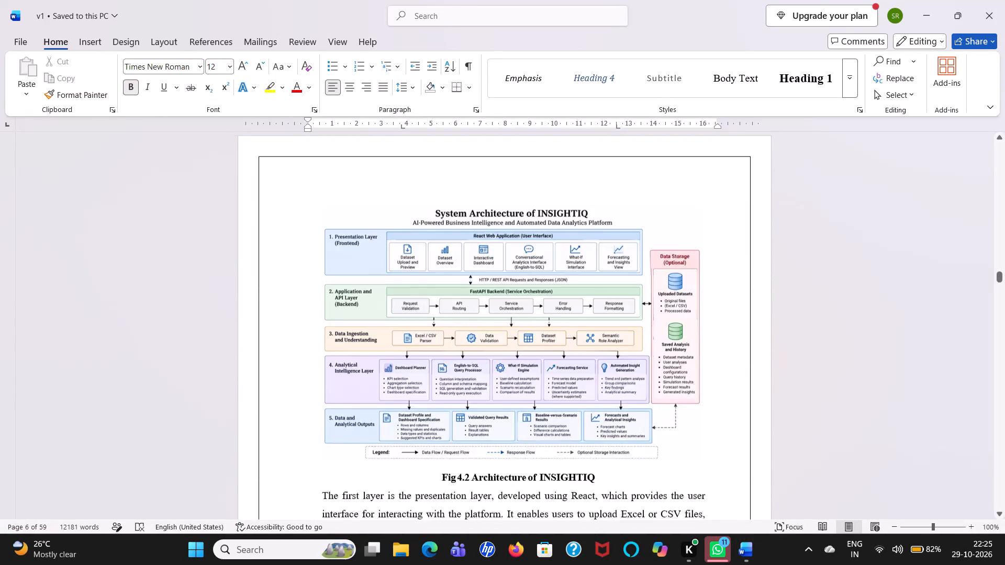
{"action": "scroll", "coordinate": [614, 157], "scroll_direction": "down", "scroll_amount": 6}
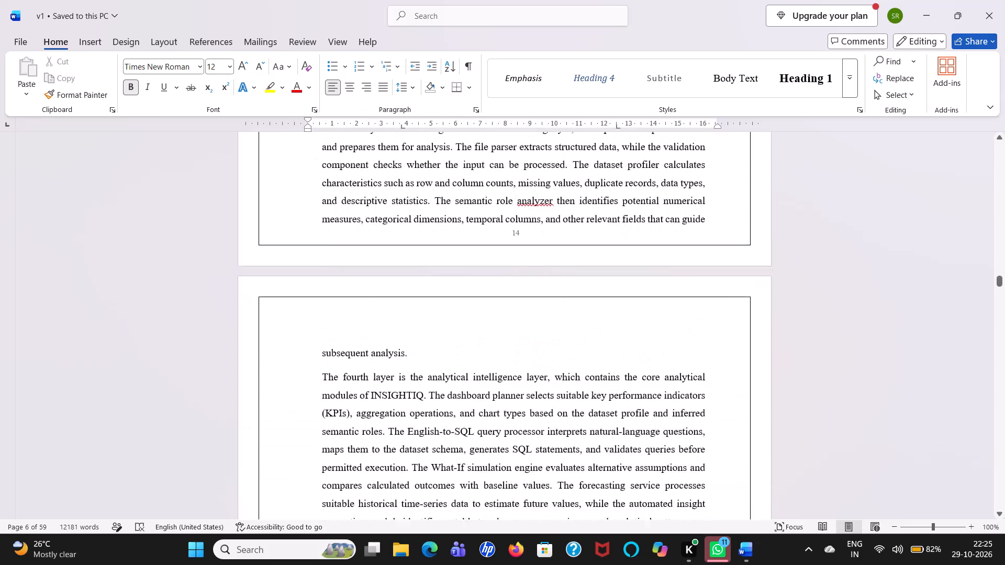
{"action": "scroll", "coordinate": [614, 157], "scroll_direction": "down", "scroll_amount": 2}
{"action": "scroll", "coordinate": [614, 157], "scroll_direction": "up", "scroll_amount": 4}
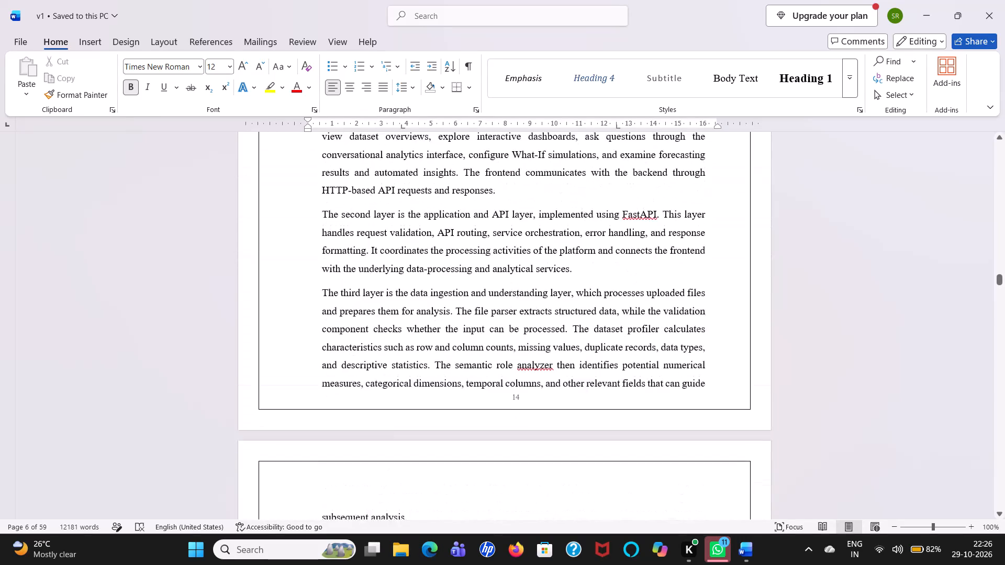
{"action": "scroll", "coordinate": [614, 157], "scroll_direction": "left", "scroll_amount": 1}
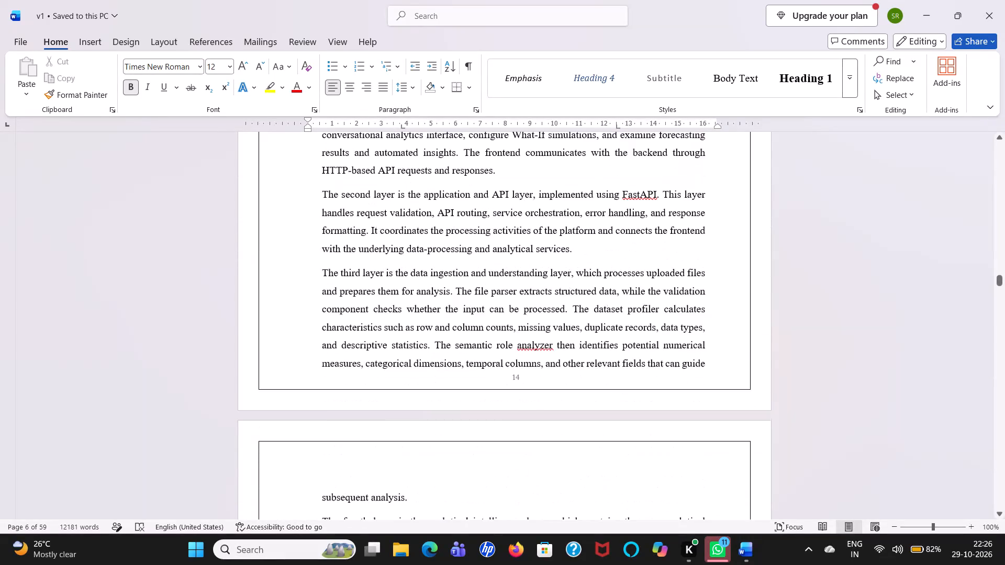
{"action": "scroll", "coordinate": [614, 157], "scroll_direction": "left", "scroll_amount": 1}
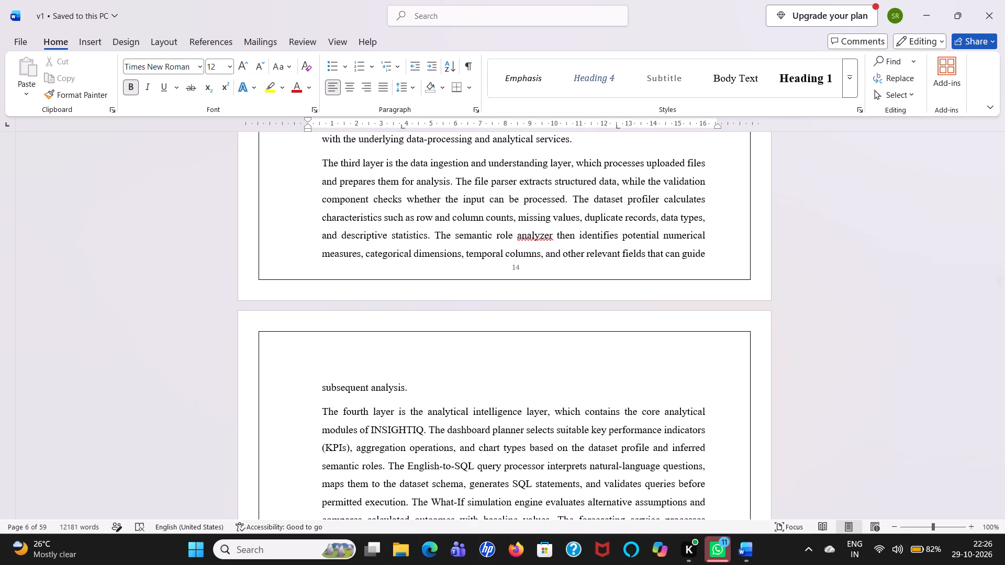
{"action": "scroll", "coordinate": [614, 157], "scroll_direction": "up", "scroll_amount": 1}
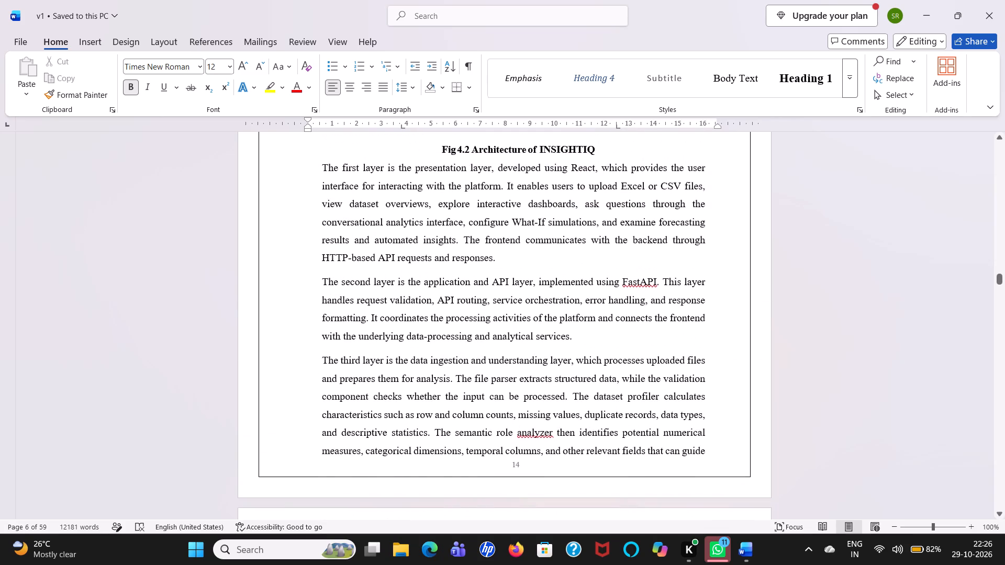
{"action": "scroll", "coordinate": [614, 157], "scroll_direction": "up", "scroll_amount": 2}
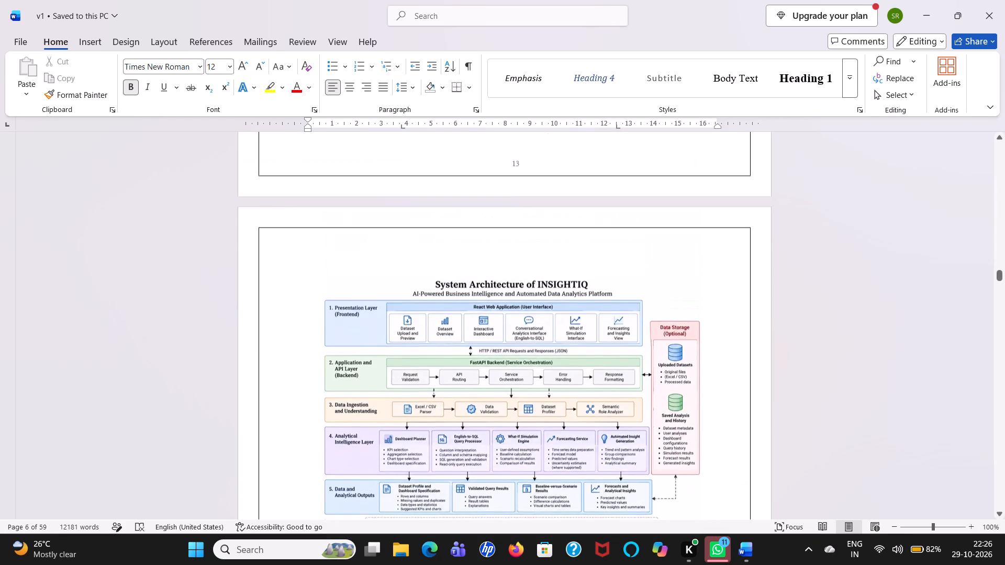
{"action": "scroll", "coordinate": [614, 157], "scroll_direction": "up", "scroll_amount": 1}
{"action": "scroll", "coordinate": [561, 250], "scroll_direction": "up", "scroll_amount": 2}
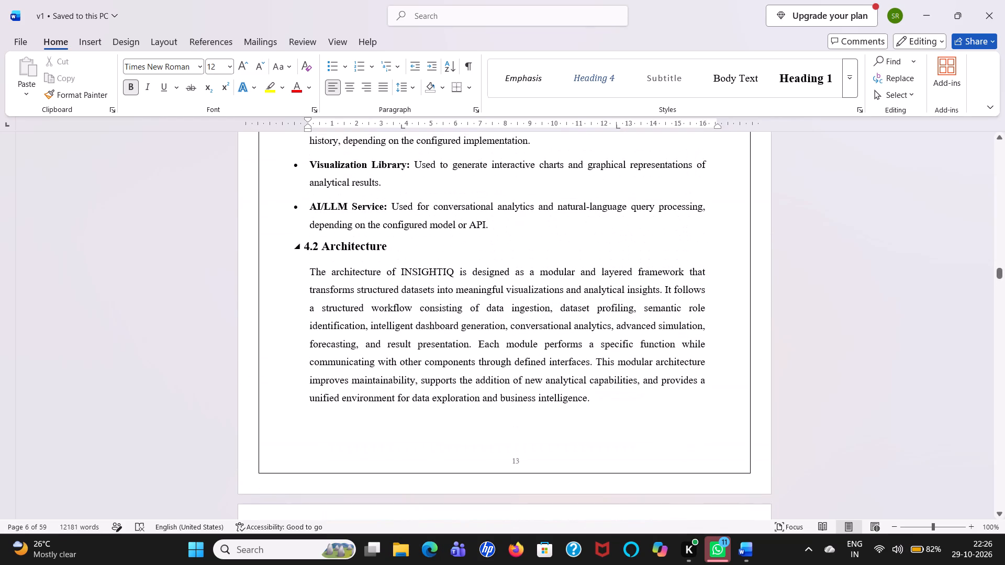
Slightly reduce the height of the Fig 4.2 system architecture diagram so the third-layer paragraph ends on page 14.
{"action": "scroll", "coordinate": [442, 423], "scroll_direction": "down", "scroll_amount": 2}
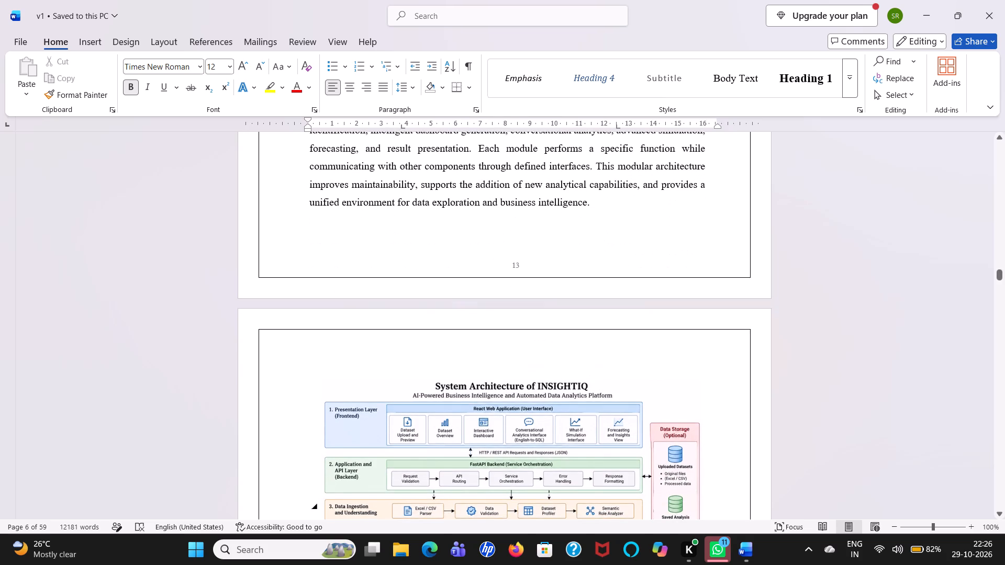
{"action": "left_click", "coordinate": [489, 435]}
{"action": "scroll", "coordinate": [489, 435], "scroll_direction": "down", "scroll_amount": 2}
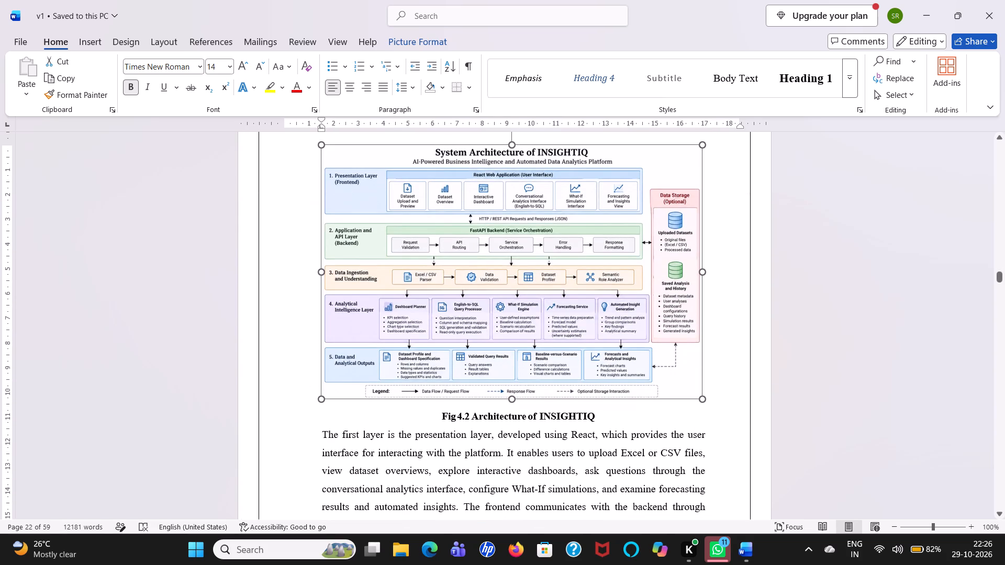
{"action": "left_click_drag", "start_coordinate": [512, 402], "coordinate": [510, 381]}
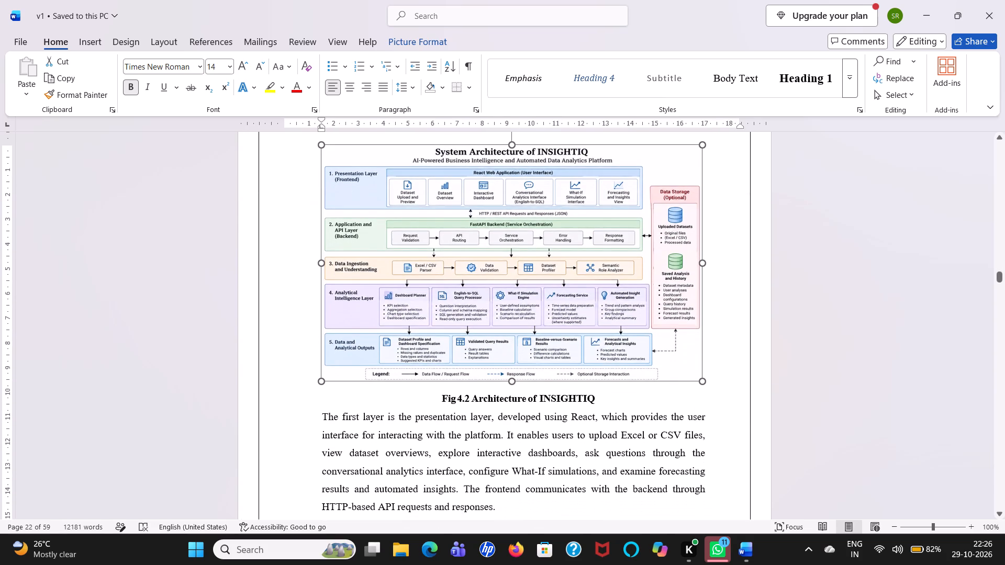
{"action": "scroll", "coordinate": [529, 436], "scroll_direction": "down", "scroll_amount": 2}
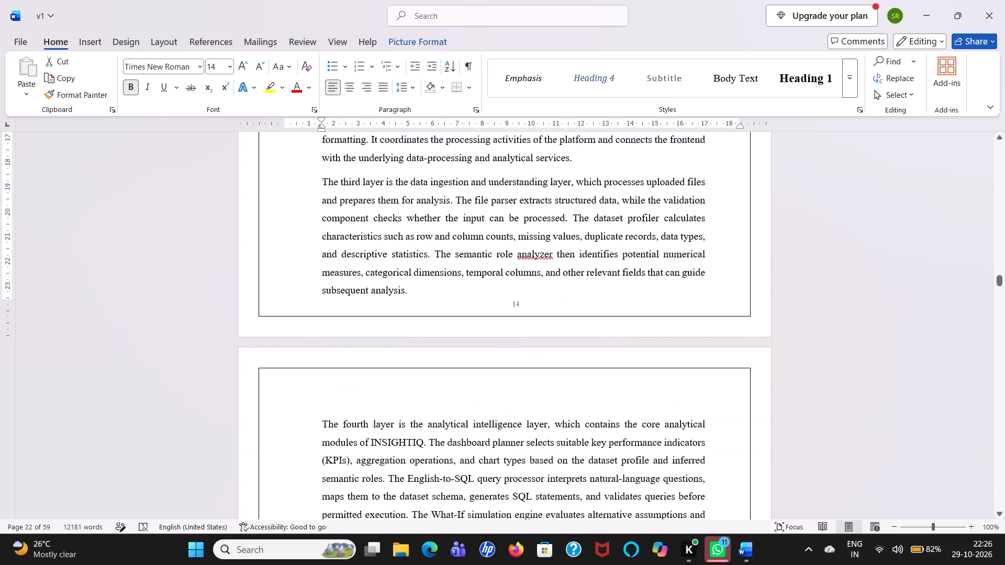
{"action": "left_click", "coordinate": [342, 395]}
{"action": "left_click", "coordinate": [314, 390]}
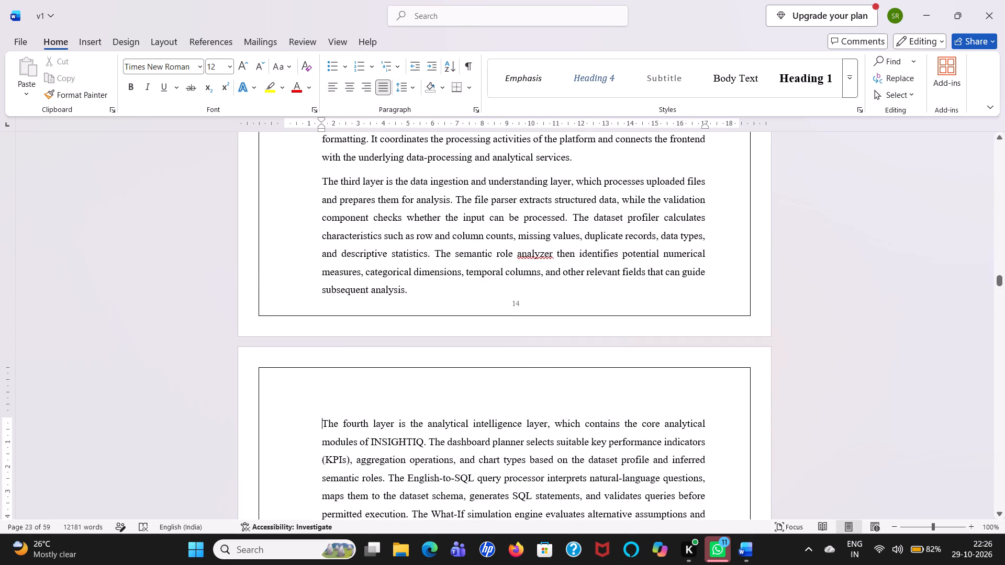
Examine pages 15 to 20, checking the layout and page breaks of the working, results and module descriptions.
{"action": "scroll", "coordinate": [314, 390], "scroll_direction": "down", "scroll_amount": 4}
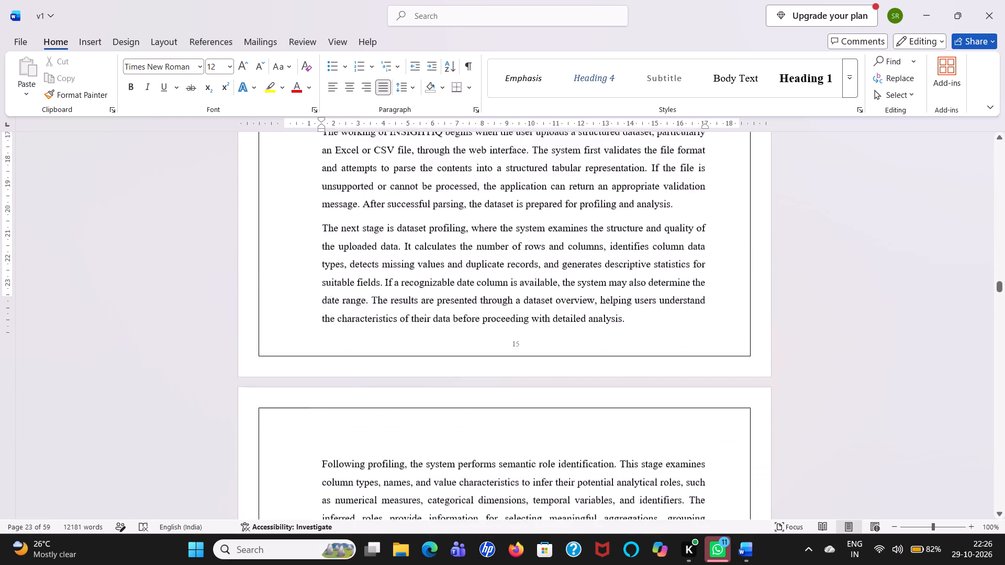
{"action": "scroll", "coordinate": [314, 390], "scroll_direction": "down", "scroll_amount": 5}
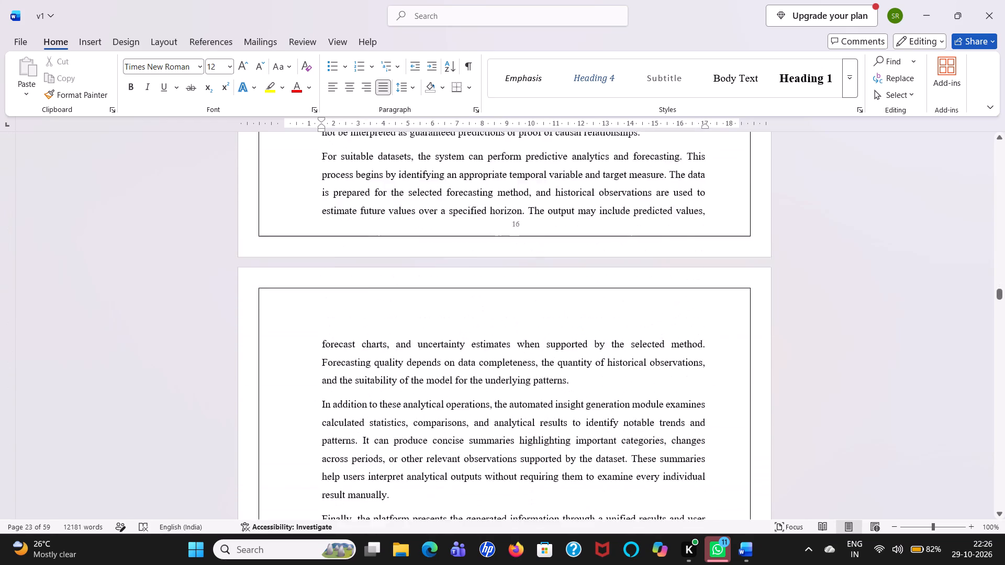
{"action": "scroll", "coordinate": [314, 390], "scroll_direction": "down", "scroll_amount": 6}
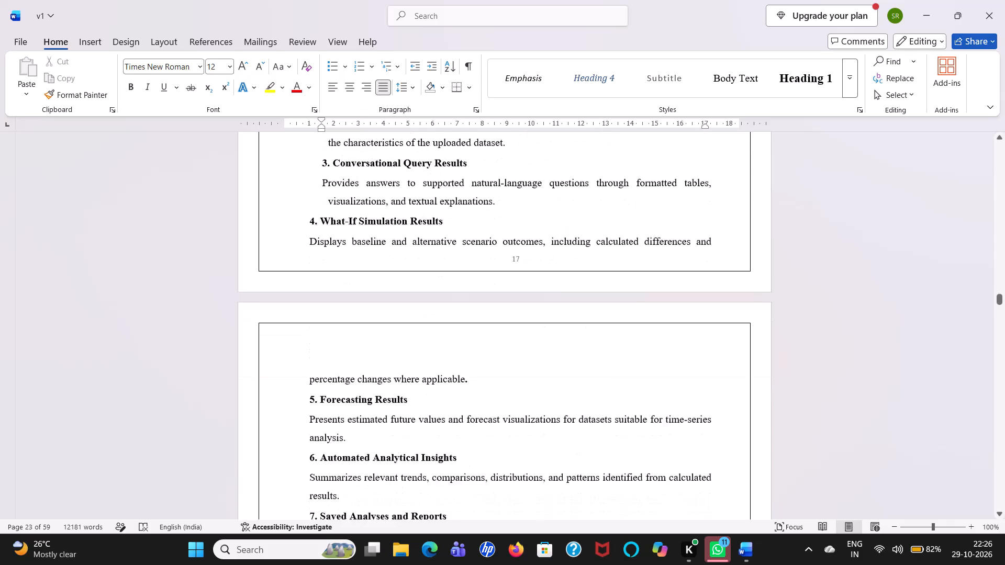
{"action": "scroll", "coordinate": [314, 390], "scroll_direction": "down", "scroll_amount": 4}
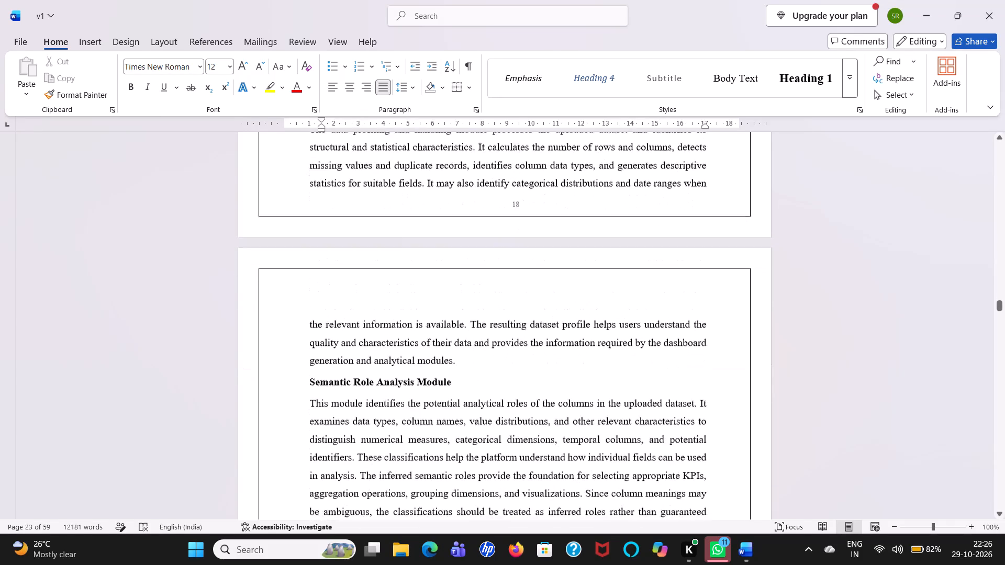
{"action": "scroll", "coordinate": [314, 390], "scroll_direction": "down", "scroll_amount": 5}
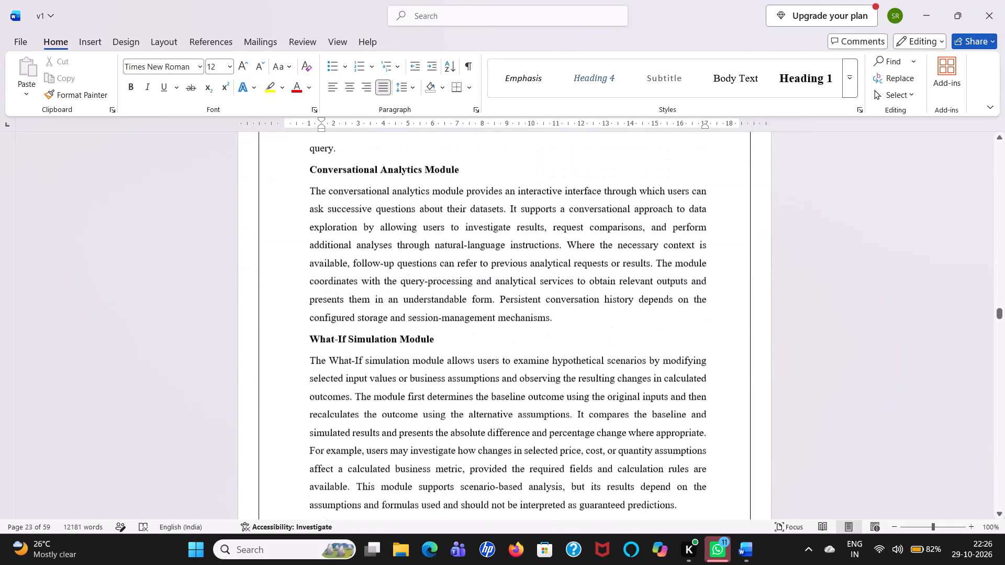
{"action": "scroll", "coordinate": [314, 390], "scroll_direction": "down", "scroll_amount": 1}
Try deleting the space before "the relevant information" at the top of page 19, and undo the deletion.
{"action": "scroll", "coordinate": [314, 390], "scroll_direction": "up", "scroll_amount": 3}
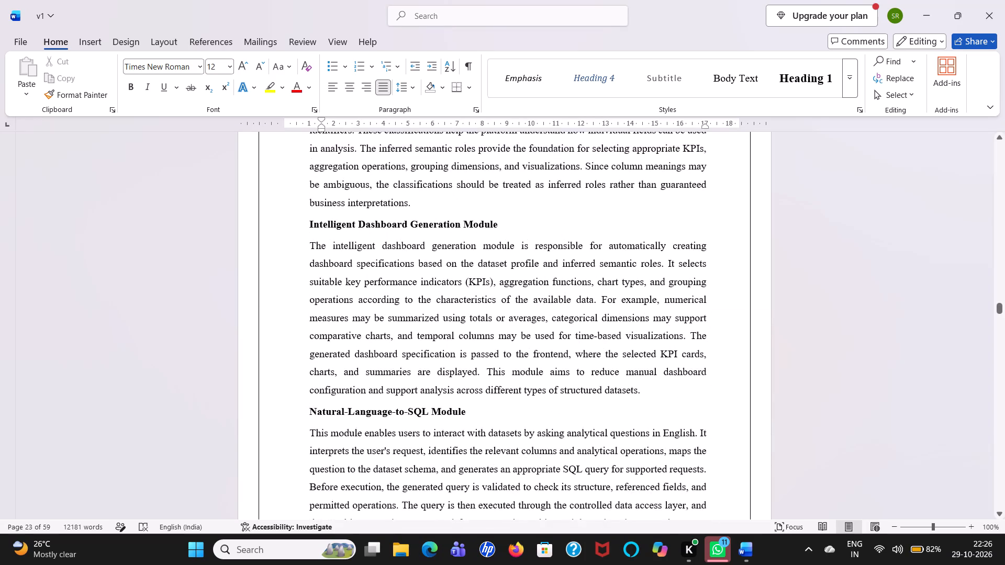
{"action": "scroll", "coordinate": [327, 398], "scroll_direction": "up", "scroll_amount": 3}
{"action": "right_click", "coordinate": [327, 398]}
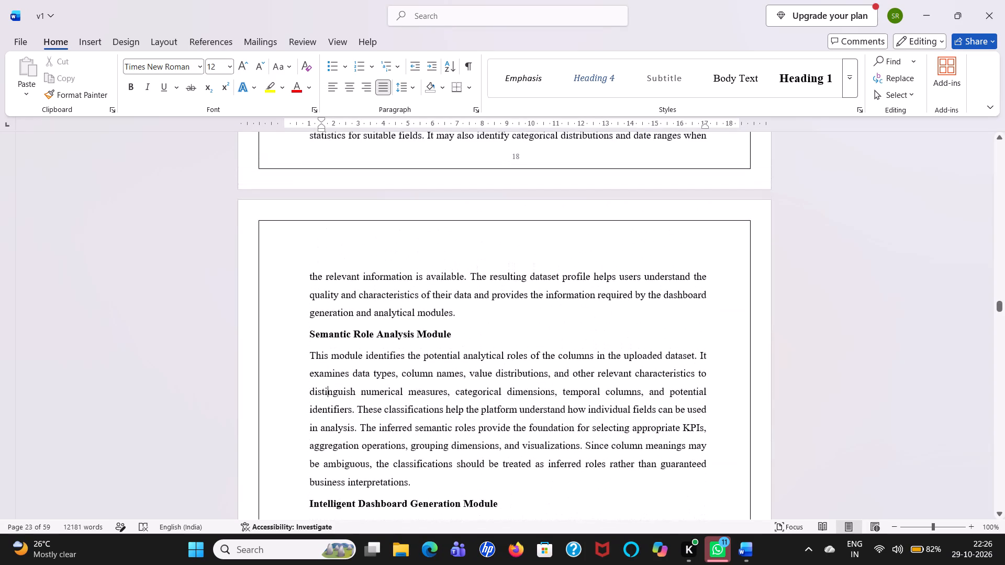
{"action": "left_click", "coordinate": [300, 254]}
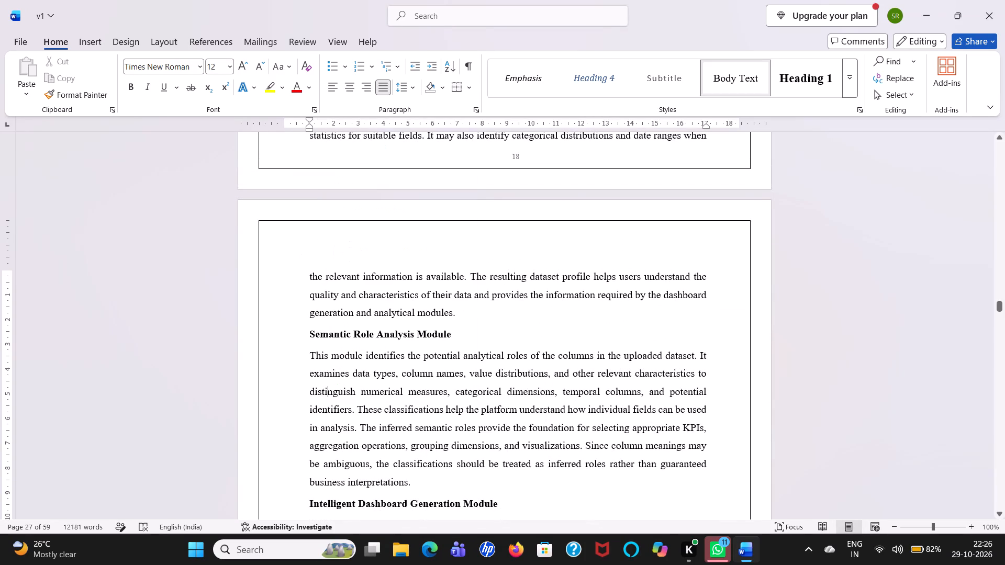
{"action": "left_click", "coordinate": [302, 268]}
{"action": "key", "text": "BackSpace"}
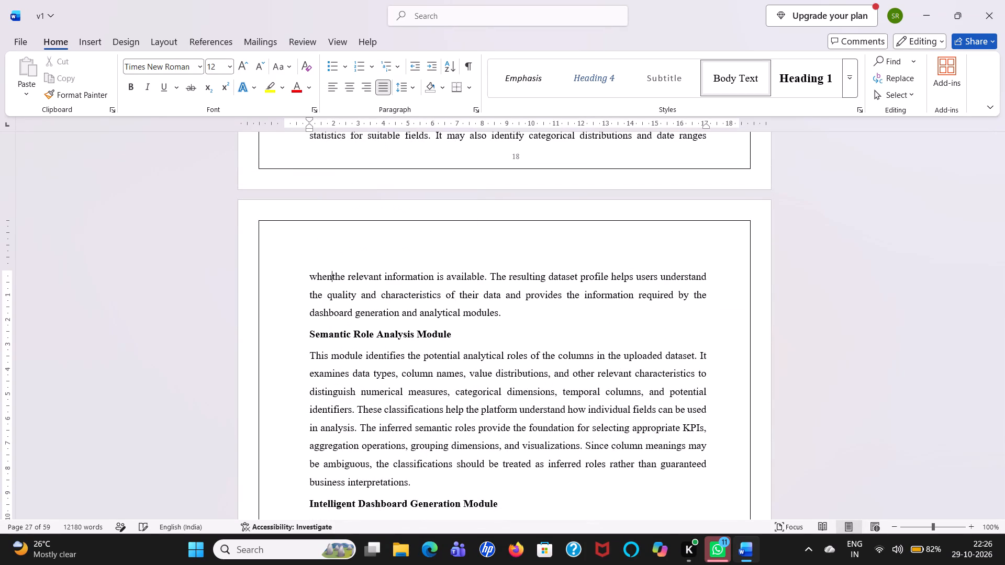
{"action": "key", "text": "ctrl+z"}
Examine page 19's module descriptions and check how the Natural-Language-to-SQL Module paragraph breaks onto page 20.
{"action": "scroll", "coordinate": [417, 328], "scroll_direction": "down", "scroll_amount": 2}
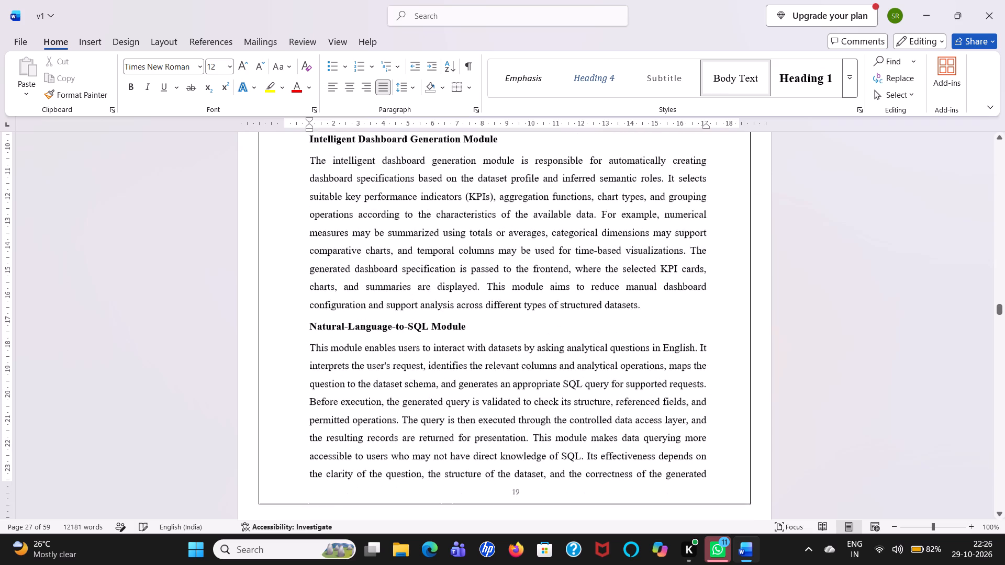
{"action": "scroll", "coordinate": [417, 328], "scroll_direction": "down", "scroll_amount": 2}
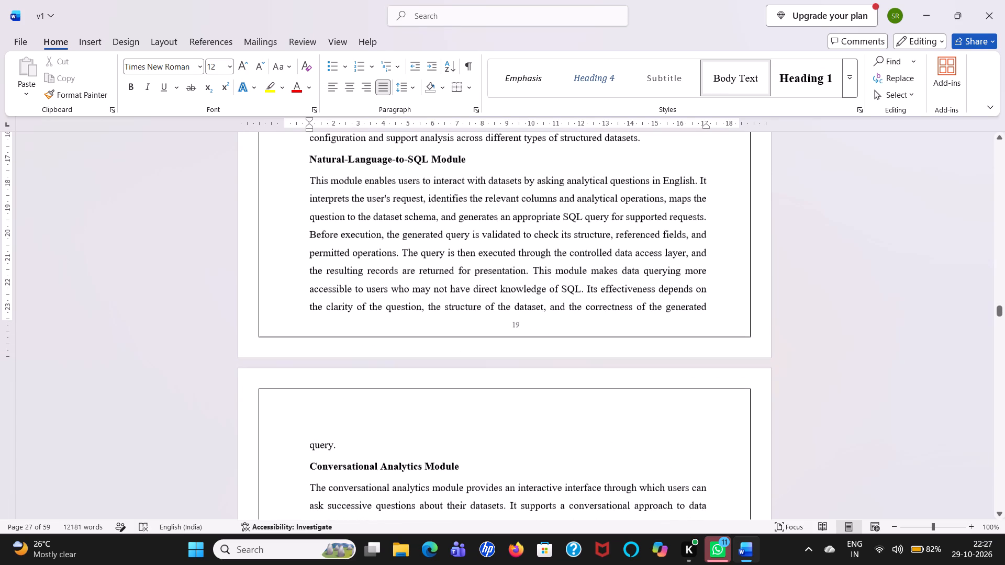
{"action": "scroll", "coordinate": [483, 280], "scroll_direction": "up", "scroll_amount": 1}
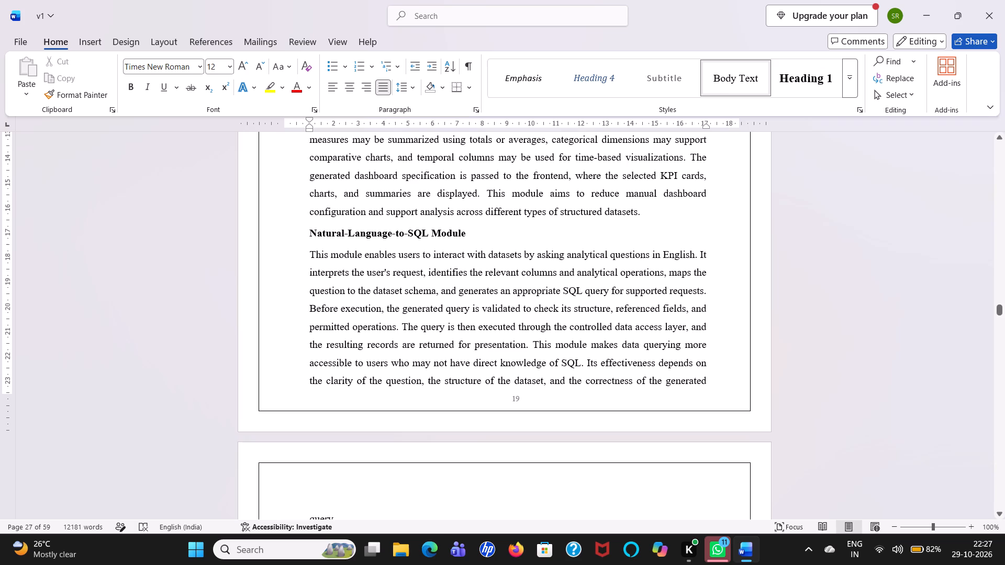
{"action": "scroll", "coordinate": [483, 280], "scroll_direction": "down", "scroll_amount": 1}
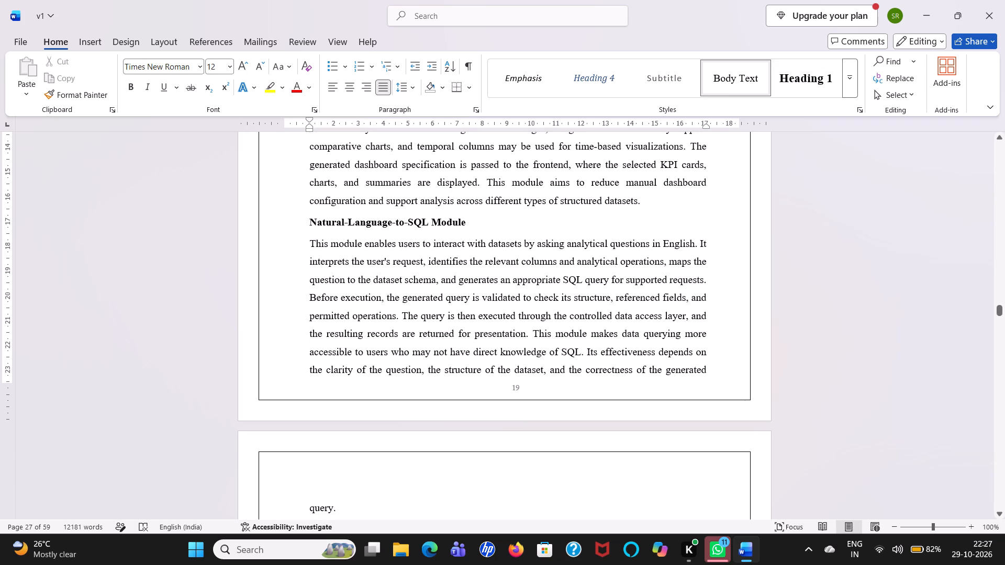
{"action": "scroll", "coordinate": [483, 280], "scroll_direction": "down", "scroll_amount": 2}
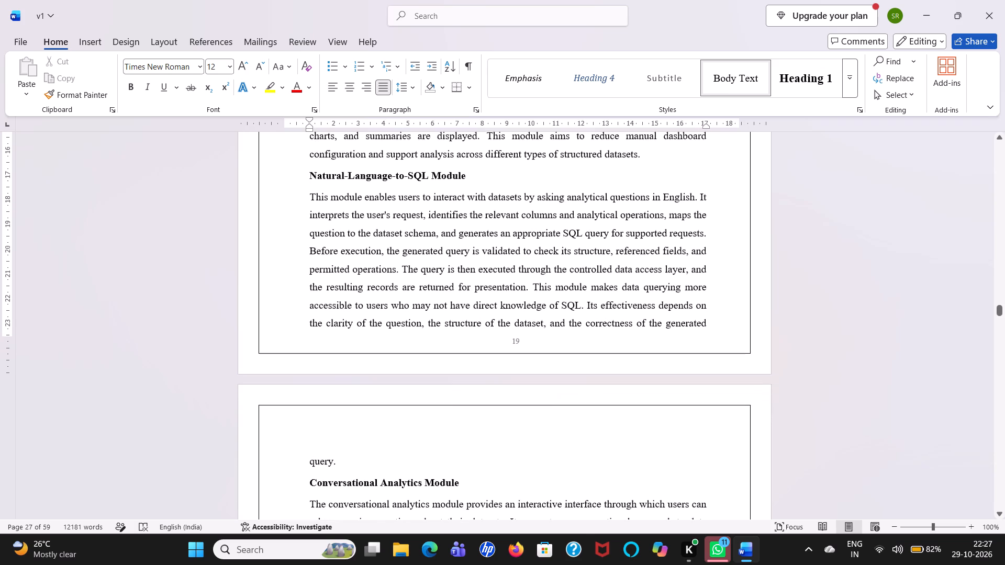
{"action": "scroll", "coordinate": [483, 280], "scroll_direction": "down", "scroll_amount": 1}
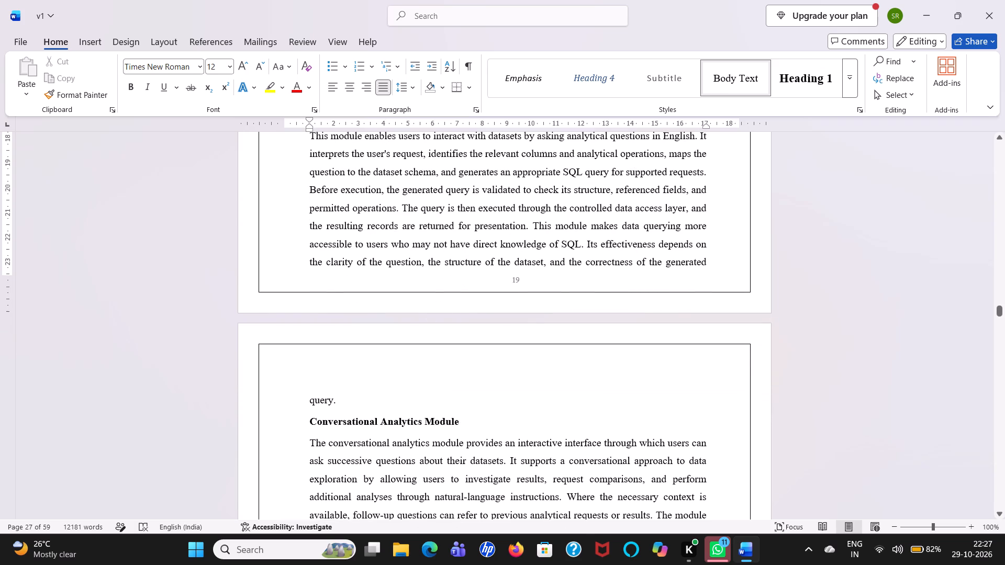
{"action": "scroll", "coordinate": [541, 269], "scroll_direction": "up", "scroll_amount": 2}
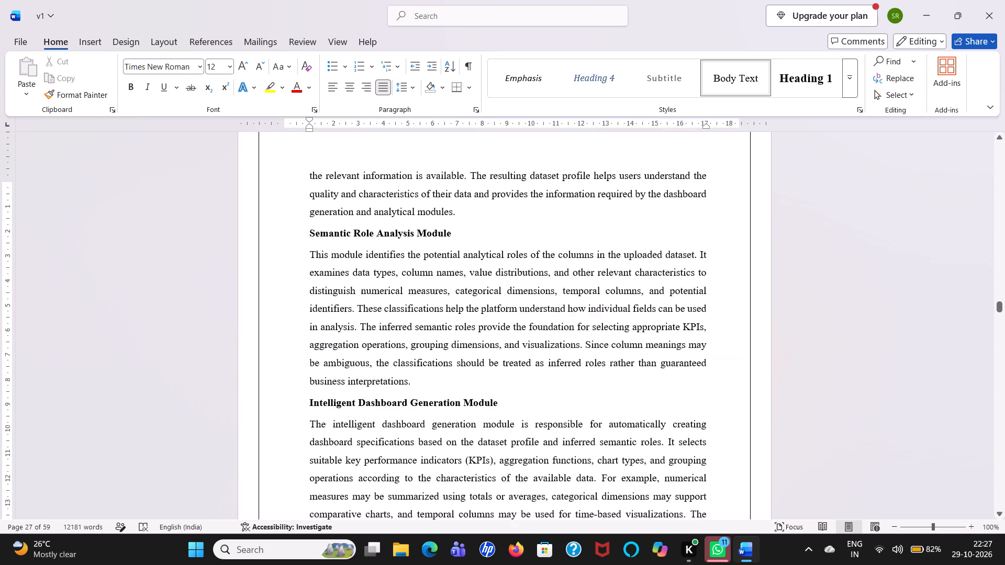
{"action": "scroll", "coordinate": [541, 269], "scroll_direction": "up", "scroll_amount": 2}
{"action": "scroll", "coordinate": [541, 269], "scroll_direction": "down", "scroll_amount": 1}
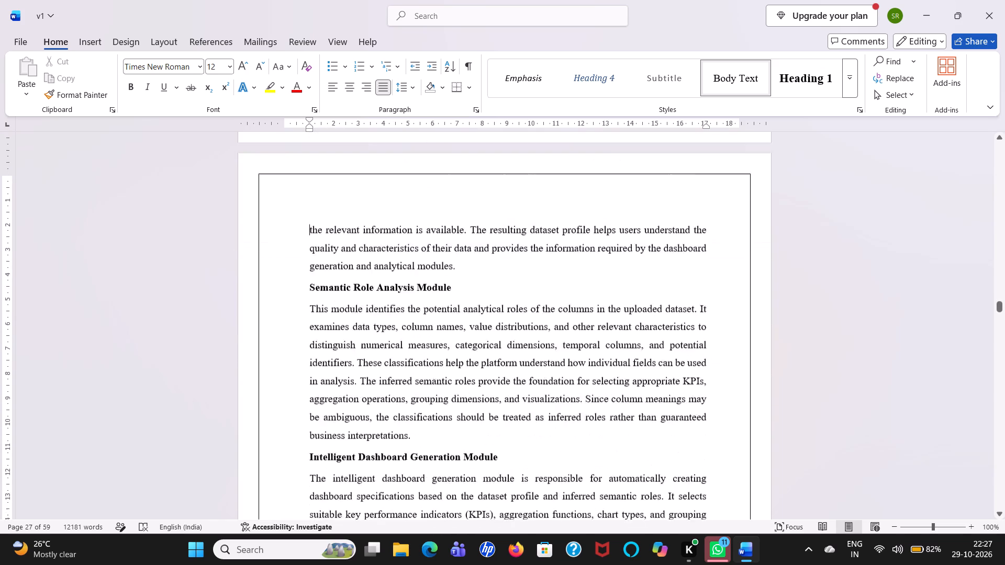
{"action": "scroll", "coordinate": [541, 269], "scroll_direction": "down", "scroll_amount": 1}
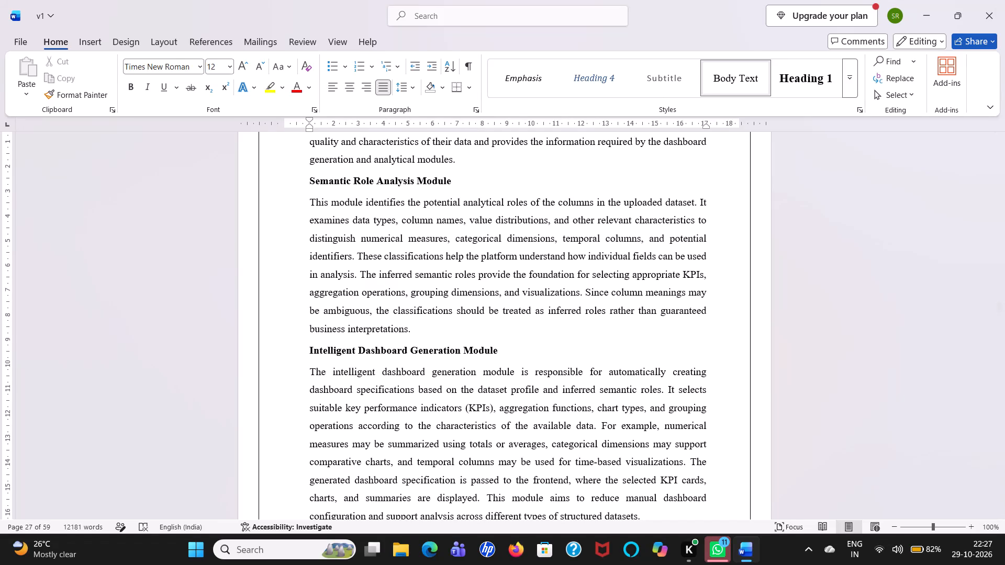
{"action": "scroll", "coordinate": [541, 269], "scroll_direction": "down", "scroll_amount": 2}
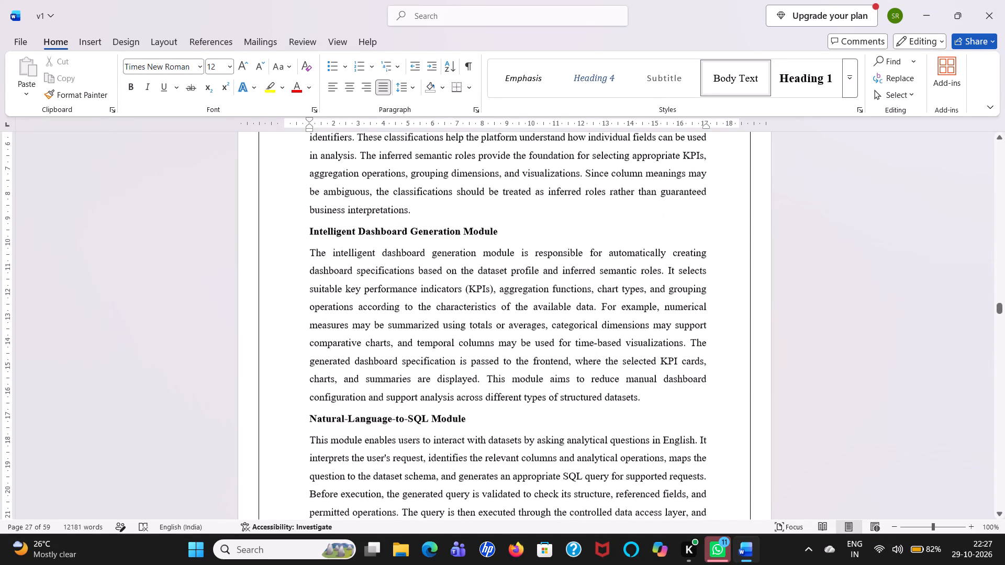
{"action": "scroll", "coordinate": [541, 269], "scroll_direction": "down", "scroll_amount": 1}
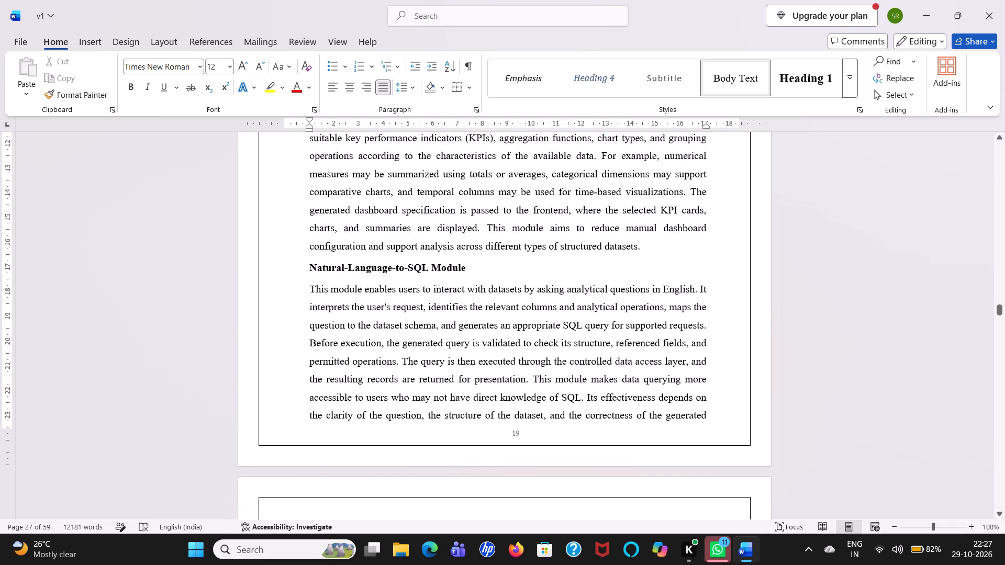
{"action": "scroll", "coordinate": [541, 269], "scroll_direction": "down", "scroll_amount": 1}
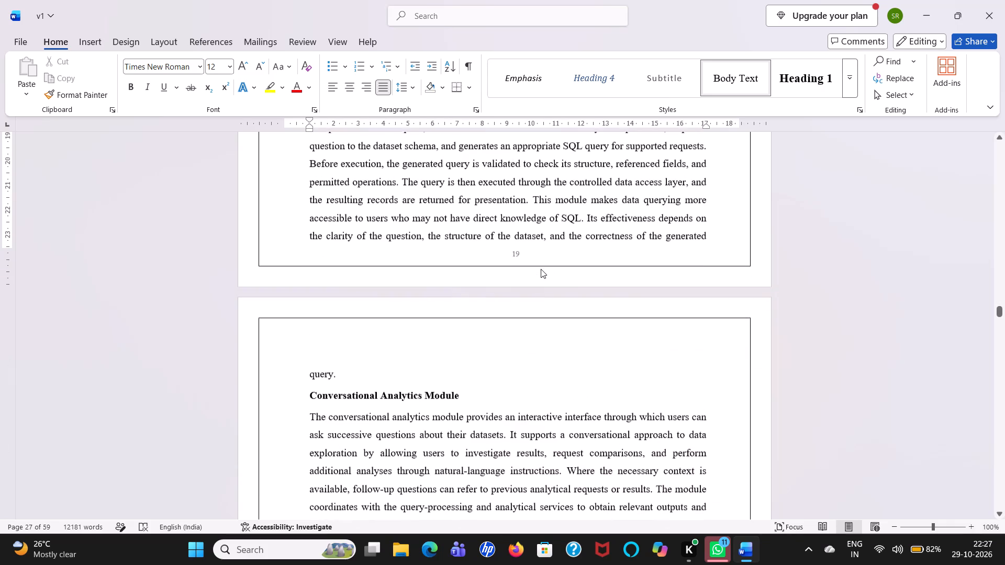
Examine the pages from the Conversational Analytics Module through section 4.8.3 Sequence Diagram, checking text flow, page breaks and diagram placement.
{"action": "scroll", "coordinate": [541, 269], "scroll_direction": "down", "scroll_amount": 3}
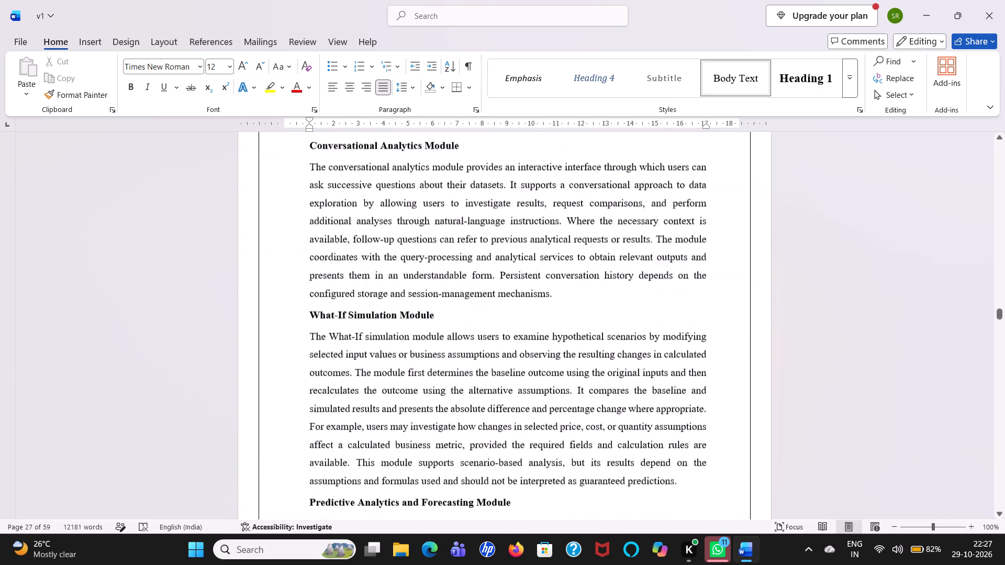
{"action": "scroll", "coordinate": [541, 269], "scroll_direction": "down", "scroll_amount": 4}
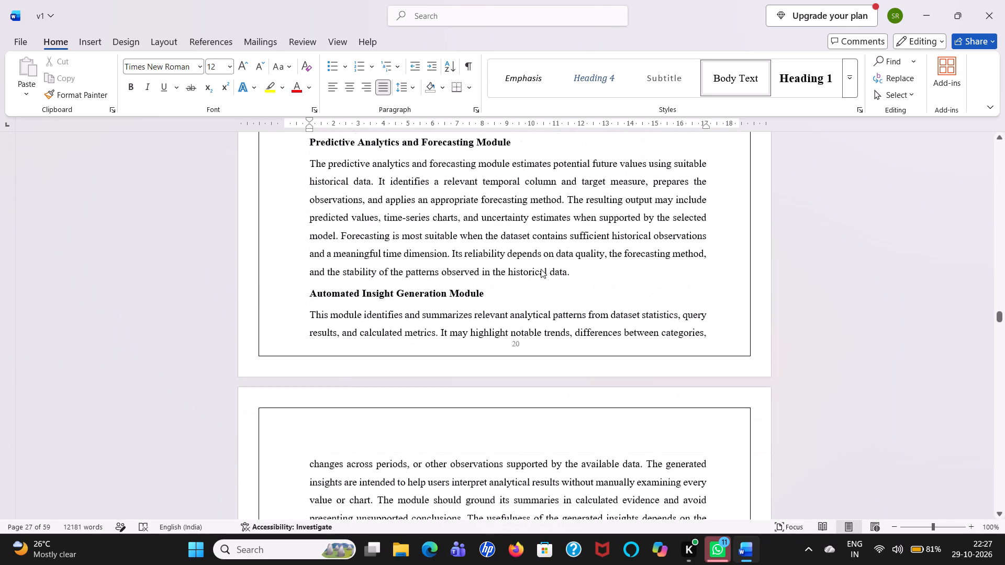
{"action": "scroll", "coordinate": [541, 269], "scroll_direction": "down", "scroll_amount": 3}
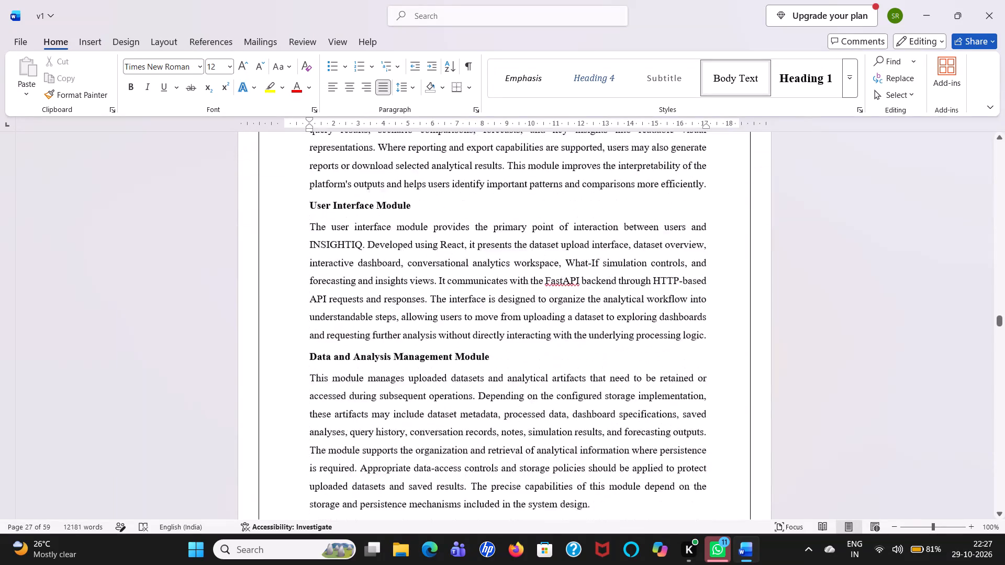
{"action": "scroll", "coordinate": [541, 269], "scroll_direction": "down", "scroll_amount": 4}
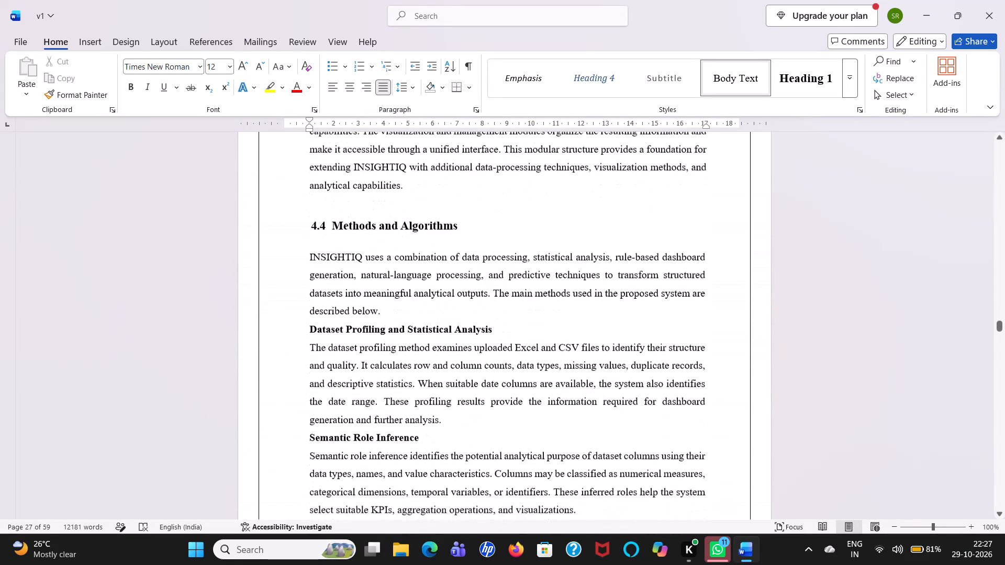
{"action": "scroll", "coordinate": [541, 269], "scroll_direction": "down", "scroll_amount": 5}
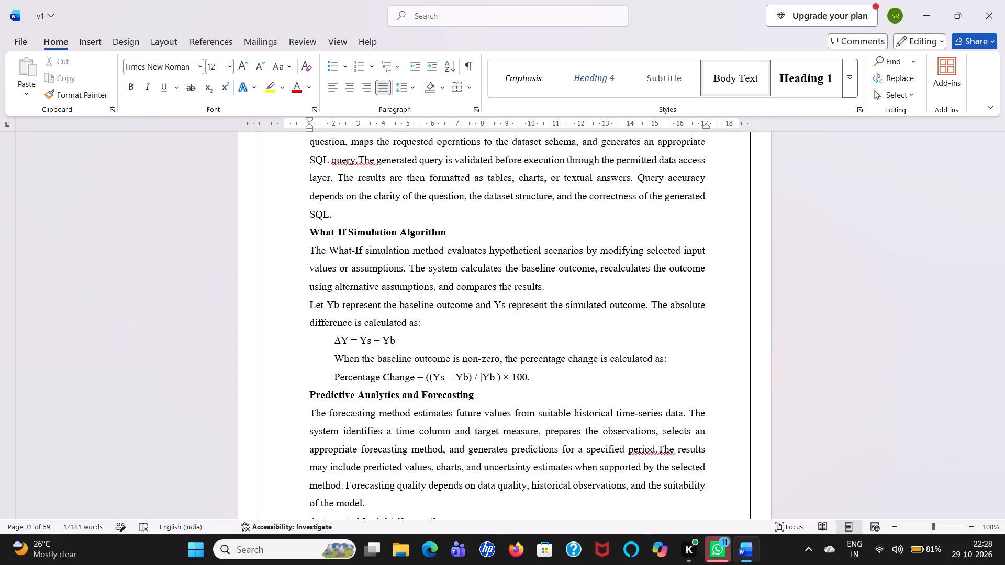
{"action": "scroll", "coordinate": [541, 269], "scroll_direction": "down", "scroll_amount": 3}
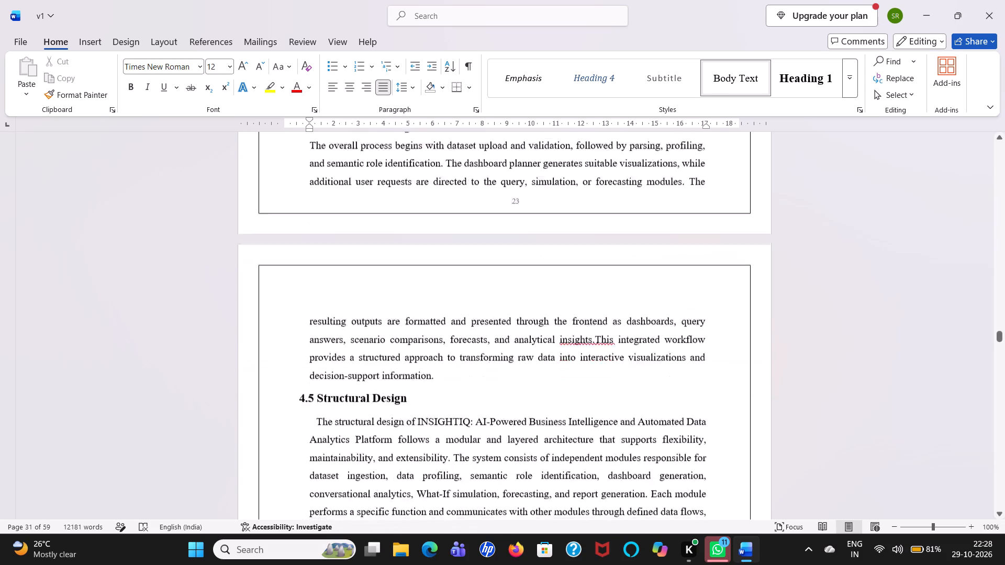
{"action": "scroll", "coordinate": [541, 269], "scroll_direction": "down", "scroll_amount": 6}
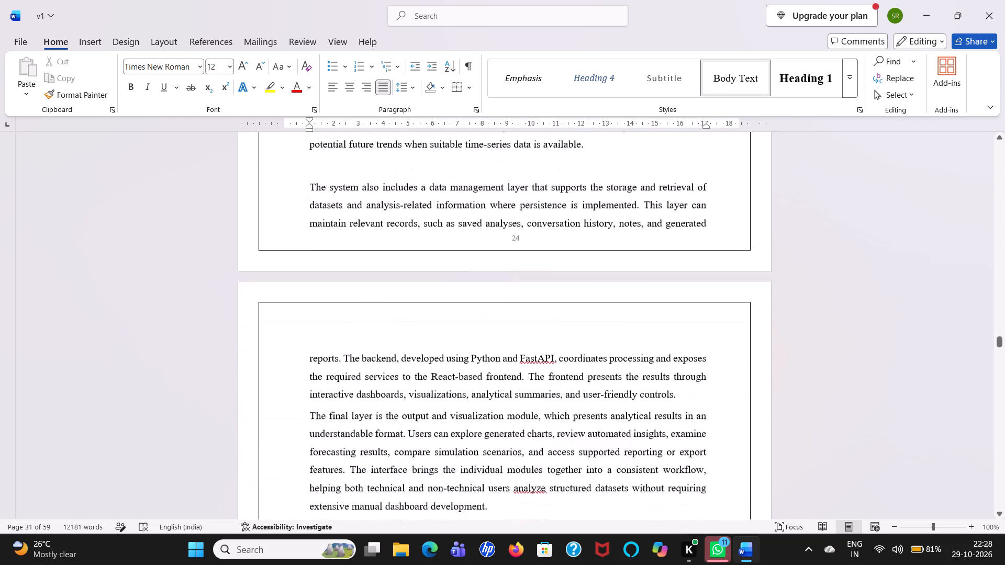
{"action": "scroll", "coordinate": [541, 269], "scroll_direction": "down", "scroll_amount": 7}
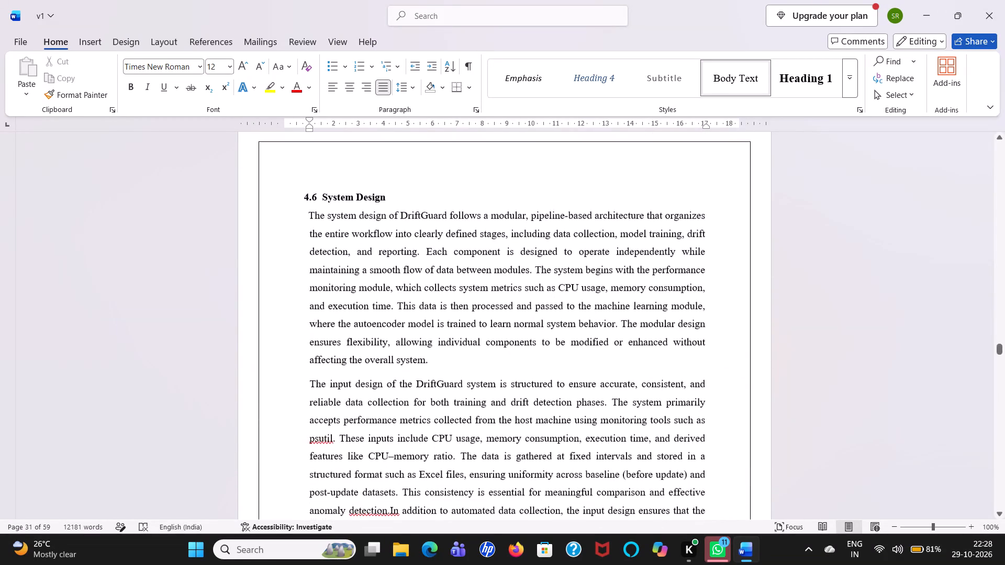
{"action": "scroll", "coordinate": [541, 269], "scroll_direction": "down", "scroll_amount": 10}
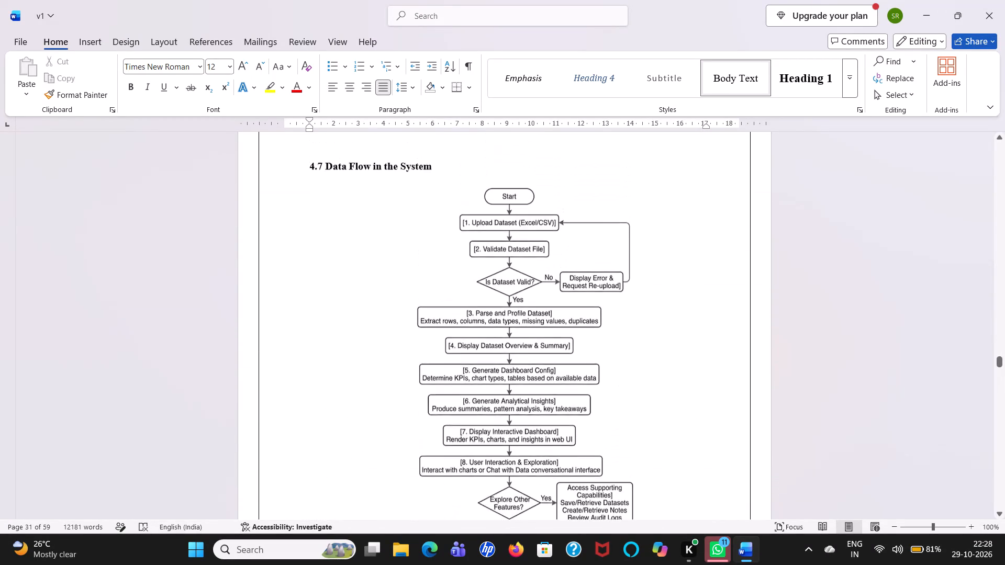
{"action": "scroll", "coordinate": [541, 269], "scroll_direction": "down", "scroll_amount": 5}
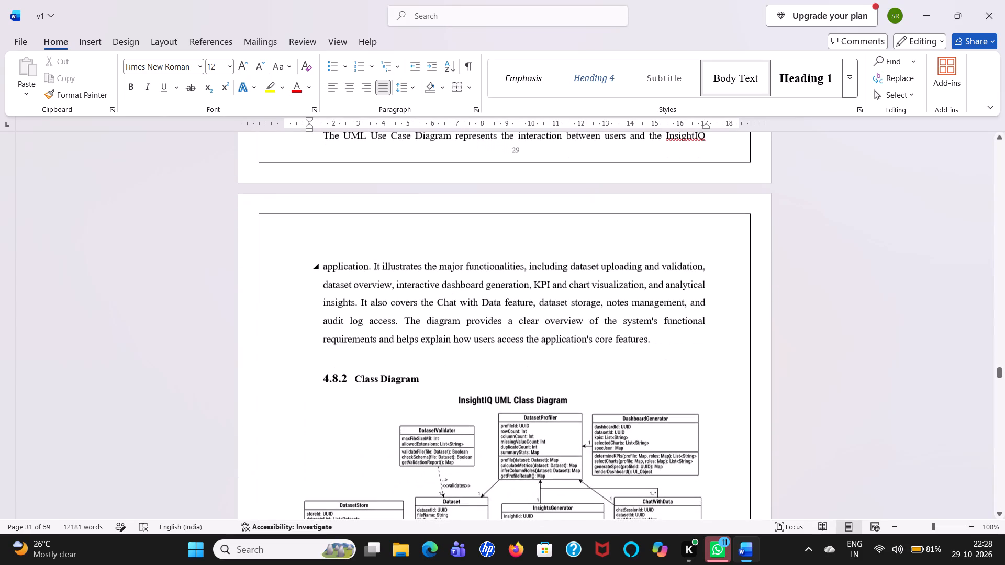
{"action": "scroll", "coordinate": [541, 269], "scroll_direction": "down", "scroll_amount": 5}
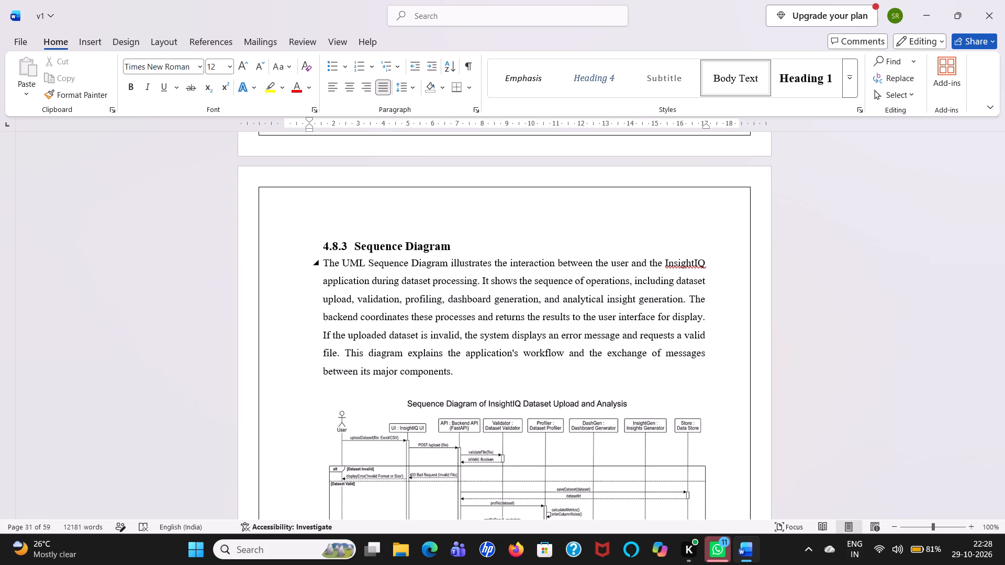
Open the EcoTrack_AI_Project_Report_AD-143 Word document from the Downloads folder.
{"action": "double_click", "coordinate": [426, 556]}
{"action": "left_click", "coordinate": [400, 549]}
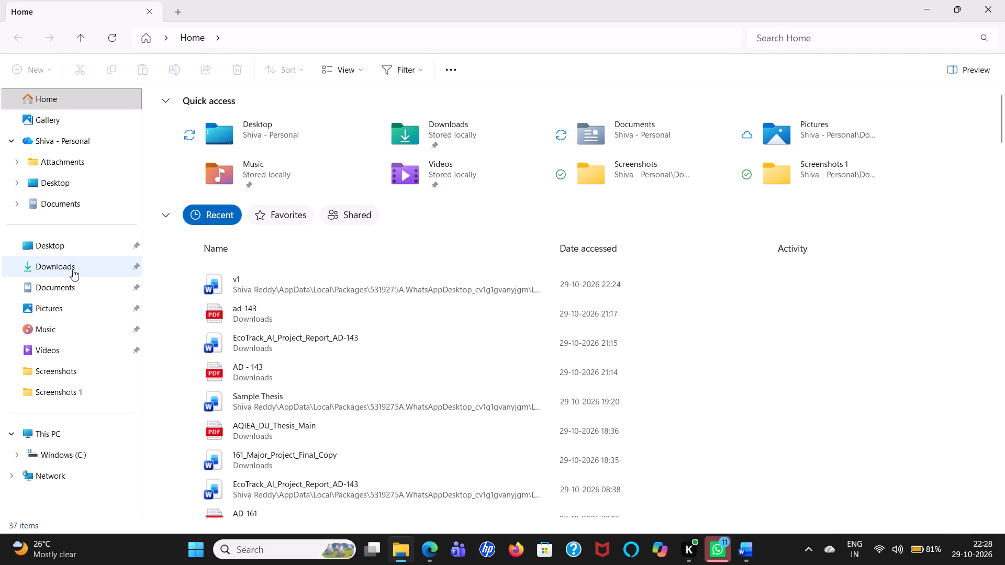
{"action": "left_click", "coordinate": [73, 269]}
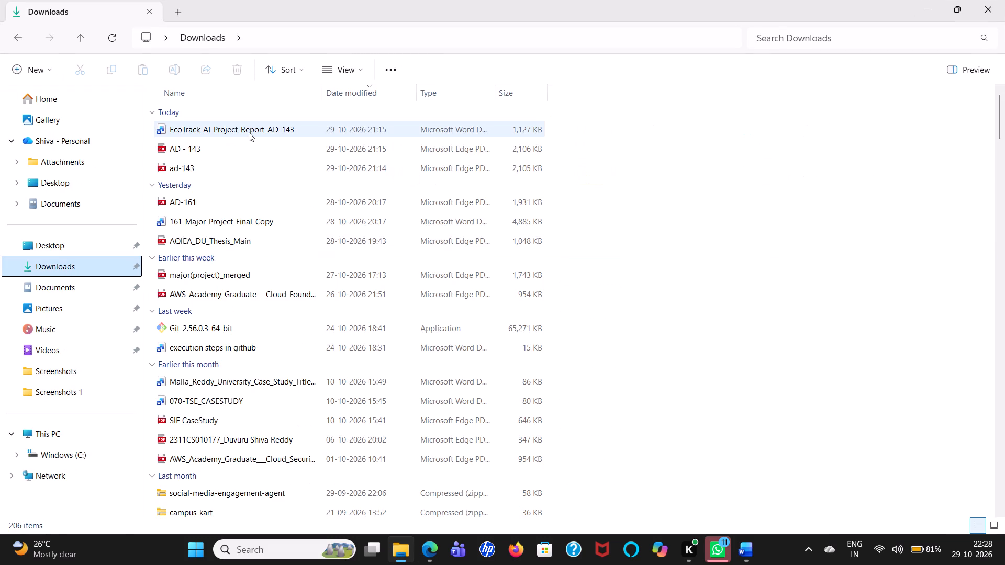
{"action": "double_click", "coordinate": [249, 132]}
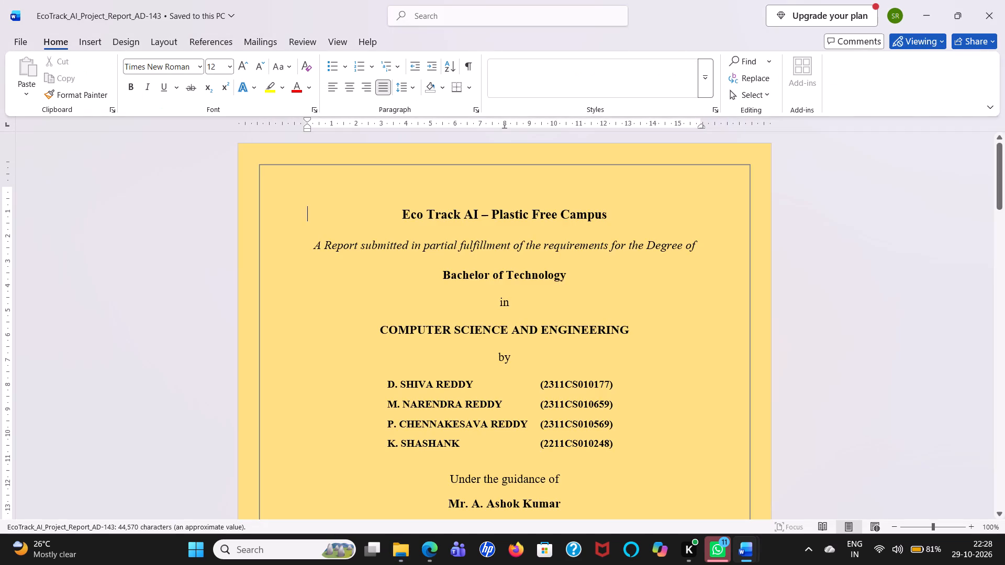
Delete the page number i from the Section 2 footer on the second page, adding a line break there, and leave footer editing.
{"action": "scroll", "coordinate": [512, 283], "scroll_direction": "down", "scroll_amount": 7}
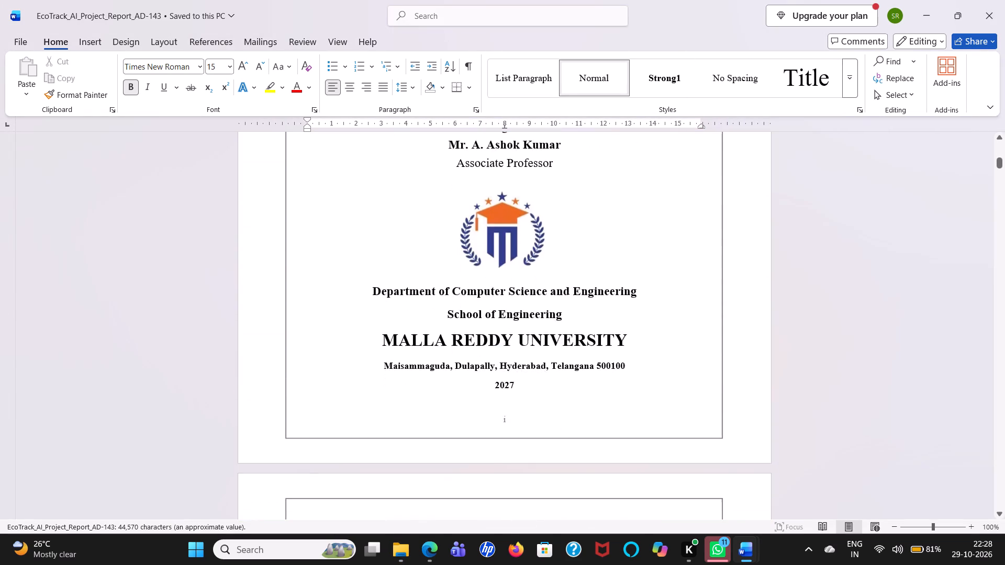
{"action": "scroll", "coordinate": [512, 283], "scroll_direction": "down", "scroll_amount": 6}
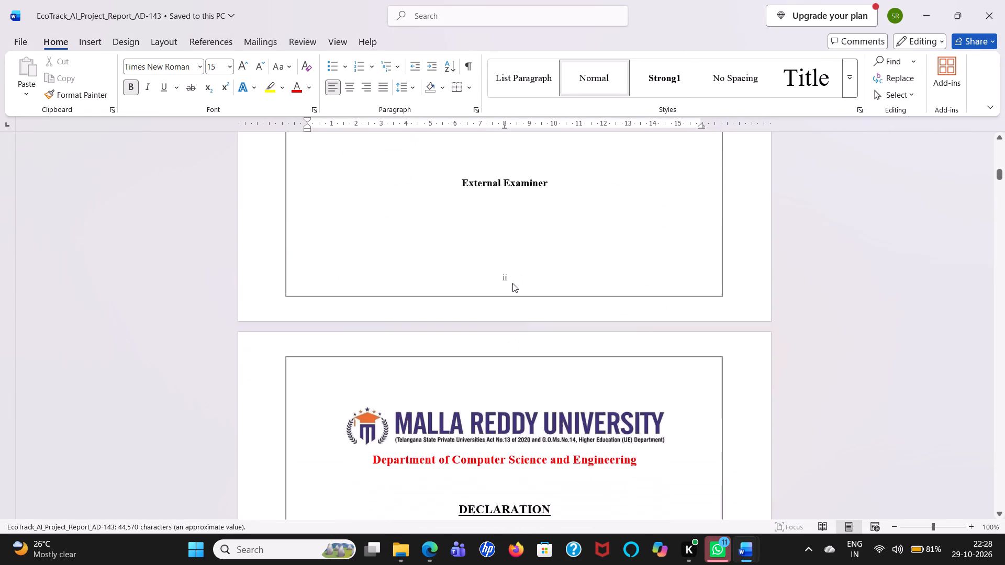
{"action": "scroll", "coordinate": [512, 283], "scroll_direction": "down", "scroll_amount": 1}
{"action": "scroll", "coordinate": [512, 283], "scroll_direction": "up", "scroll_amount": 8}
{"action": "scroll", "coordinate": [512, 283], "scroll_direction": "down", "scroll_amount": 1}
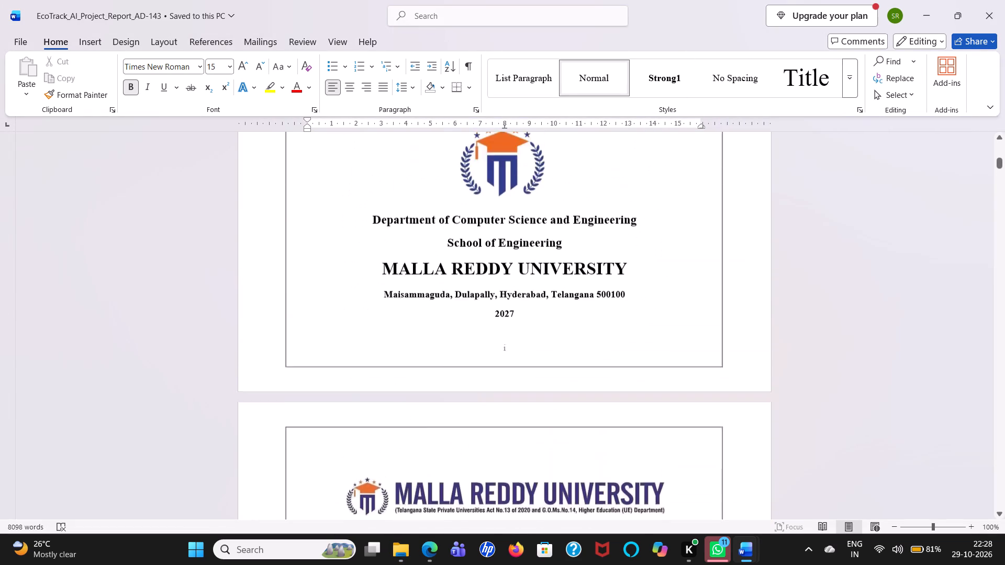
{"action": "scroll", "coordinate": [512, 283], "scroll_direction": "down", "scroll_amount": 1}
{"action": "double_click", "coordinate": [507, 278]}
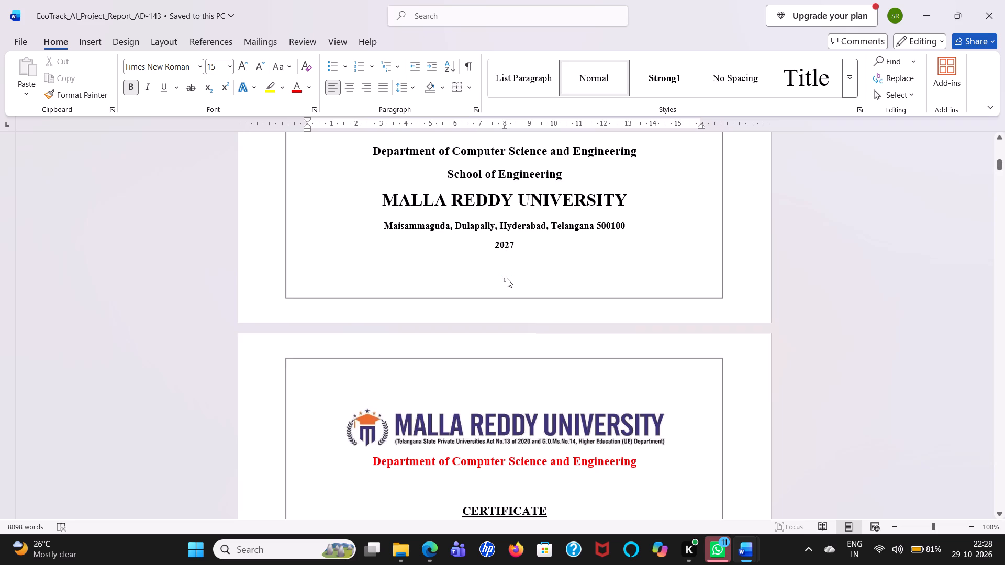
{"action": "left_click", "coordinate": [507, 278]}
{"action": "key", "text": "Delete"}
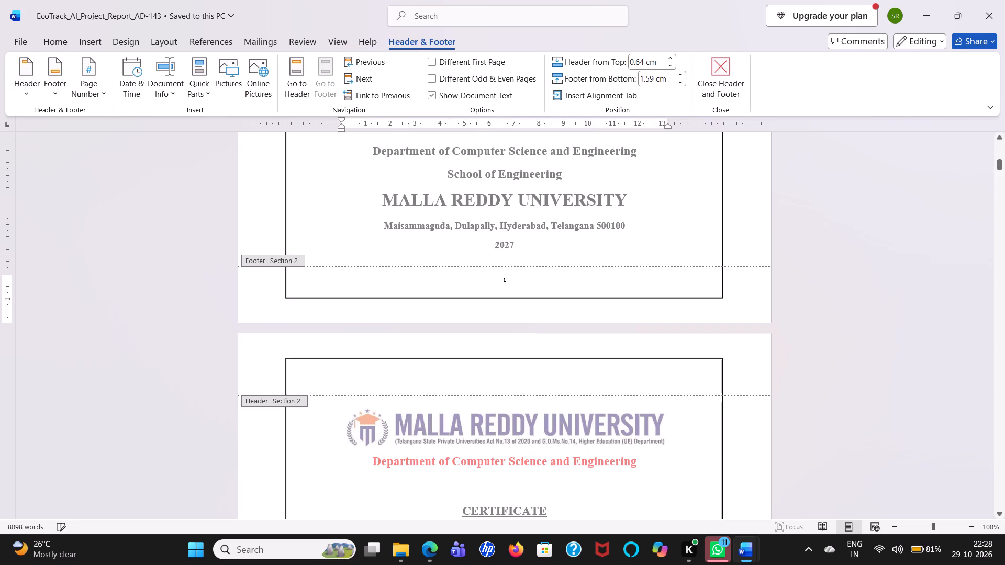
{"action": "key", "text": "BackSpace"}
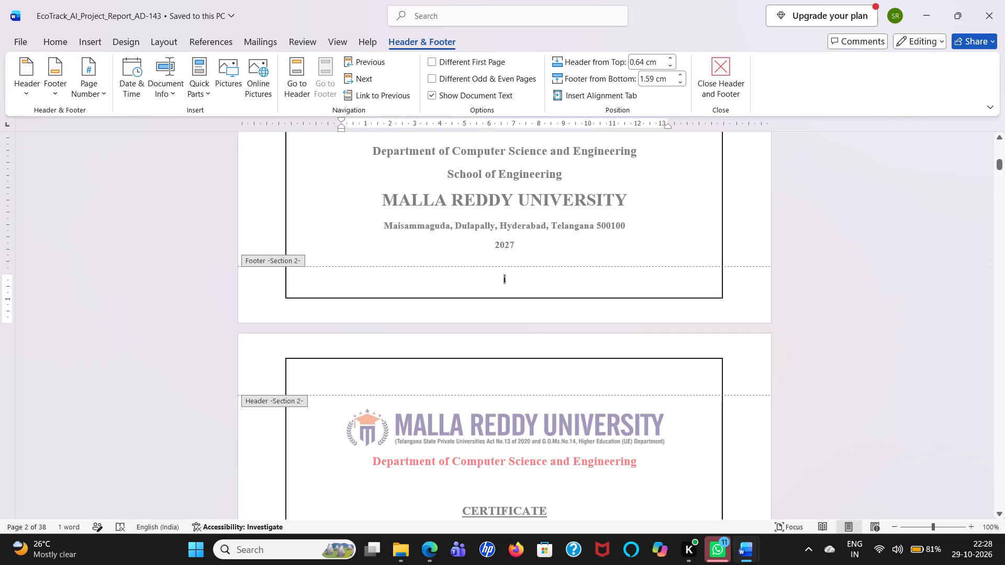
{"action": "key", "text": "Delete"}
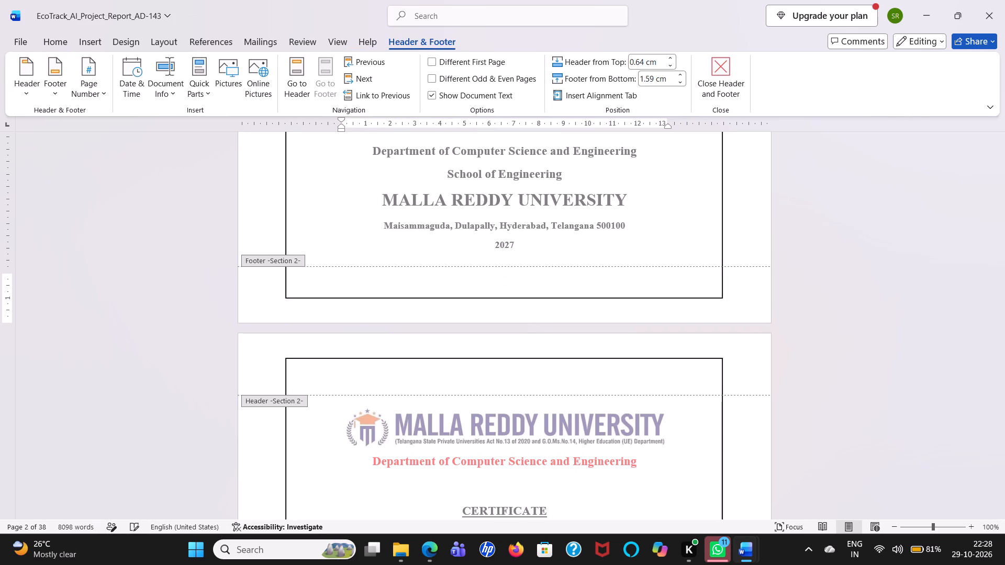
{"action": "key", "text": "Return"}
{"action": "left_click", "coordinate": [768, 272]}
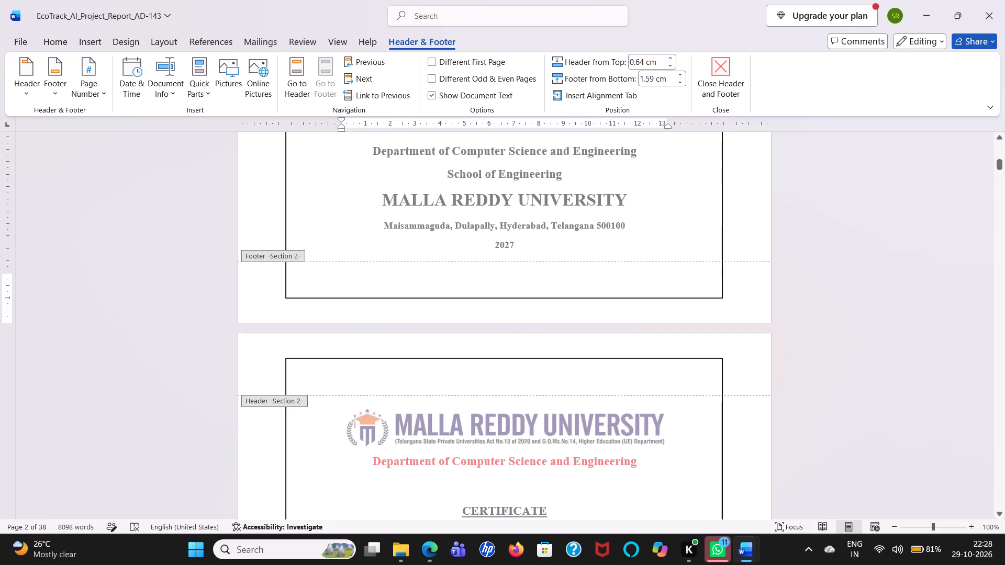
{"action": "double_click", "coordinate": [829, 254]}
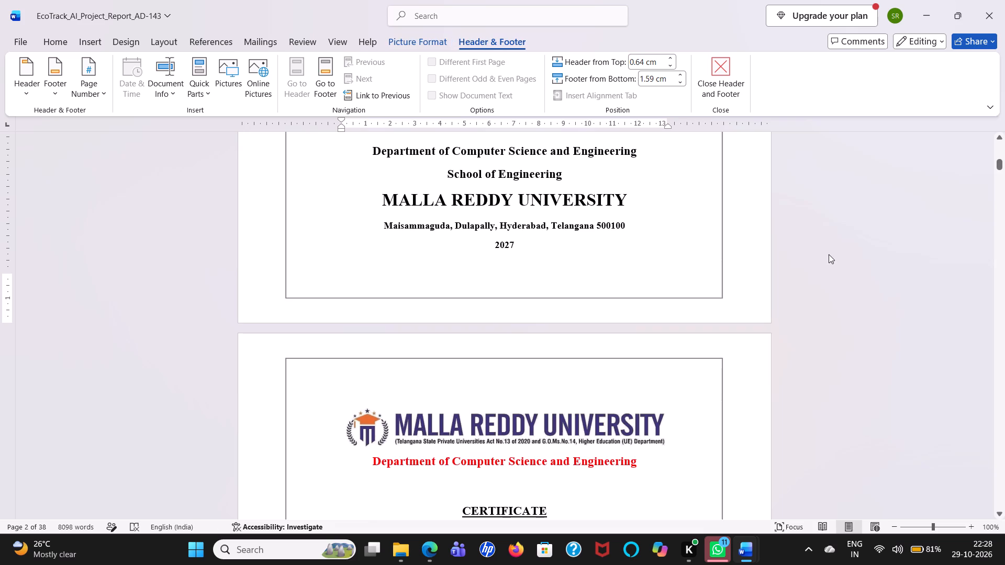
Examine the front-matter pages from the Certificate to the Abstract, checking whether their footers show page numbers.
{"action": "scroll", "coordinate": [829, 254], "scroll_direction": "down", "scroll_amount": 7}
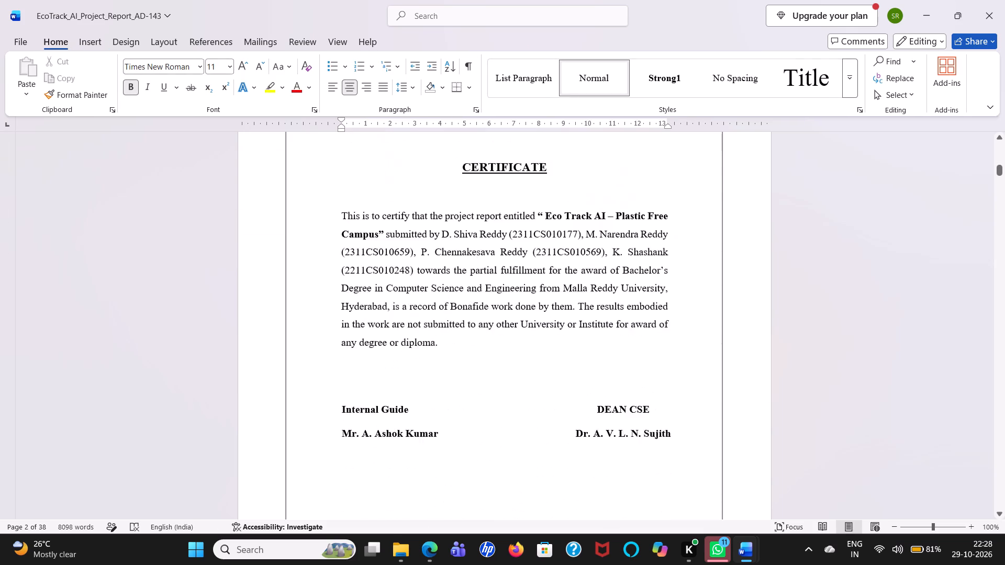
{"action": "scroll", "coordinate": [829, 254], "scroll_direction": "down", "scroll_amount": 5}
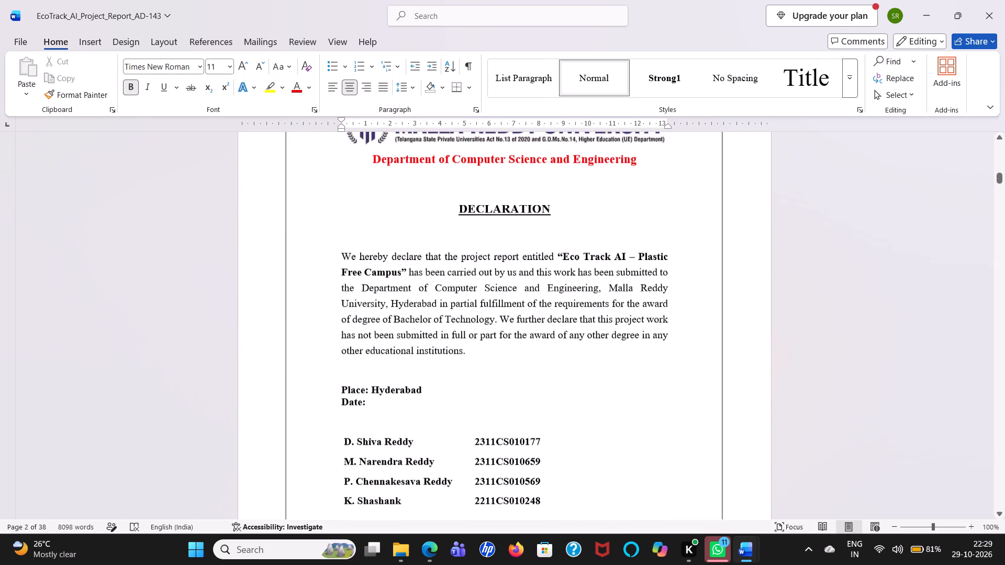
{"action": "scroll", "coordinate": [829, 254], "scroll_direction": "down", "scroll_amount": 5}
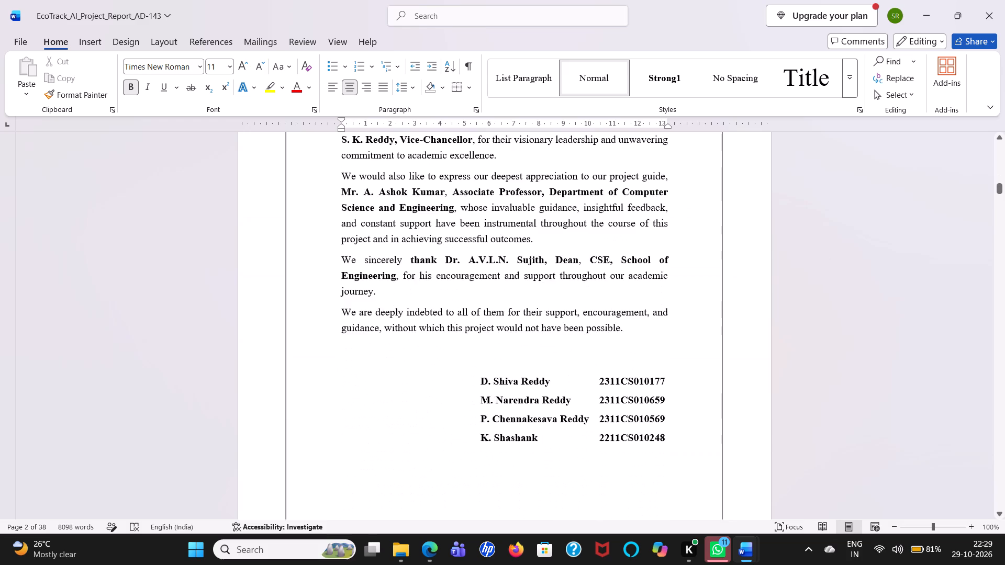
{"action": "scroll", "coordinate": [829, 254], "scroll_direction": "down", "scroll_amount": 2}
Undo the stray typing on the title page and the deletion of page number i from the second page's footer.
{"action": "key", "text": "z"}
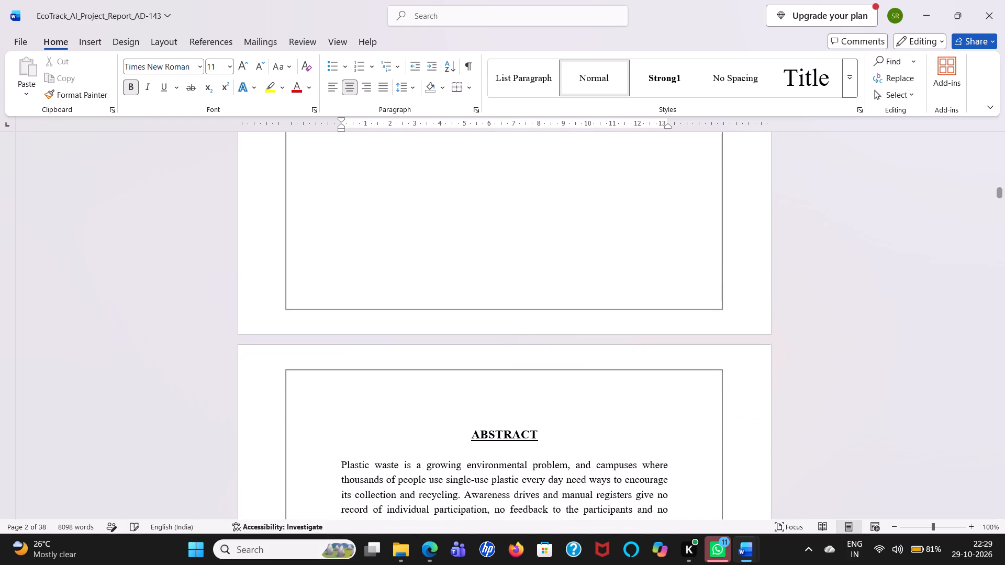
{"action": "key", "text": "z"}
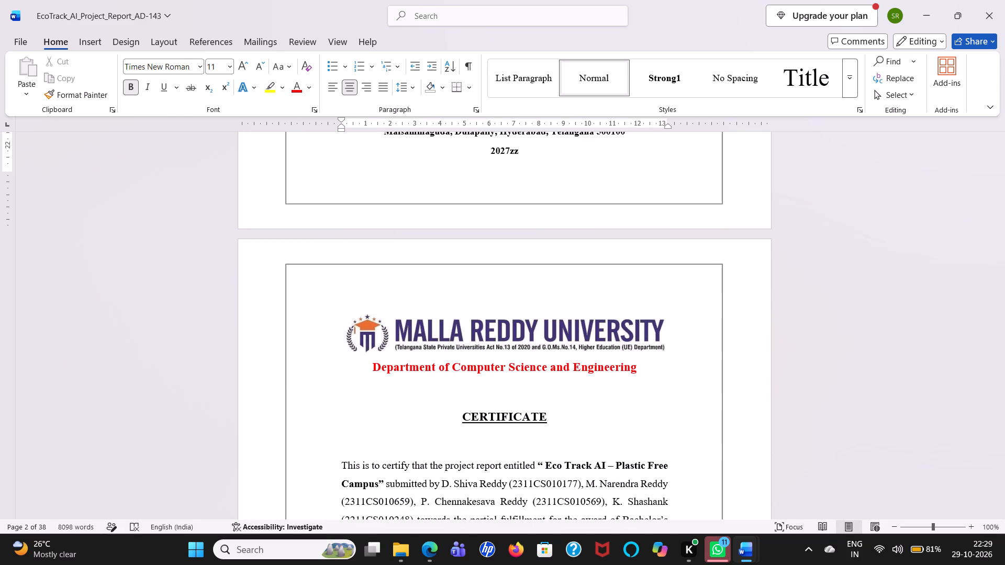
{"action": "key", "text": "z"}
{"action": "key", "text": "ctrl+z"}
{"action": "key", "text": "ctrl+z"}
{"action": "key", "text": "ctrl+z"}
Delete the LIST OF FIGURES entry with its page number from the table of contents.
{"action": "scroll", "coordinate": [569, 378], "scroll_direction": "down", "scroll_amount": 8}
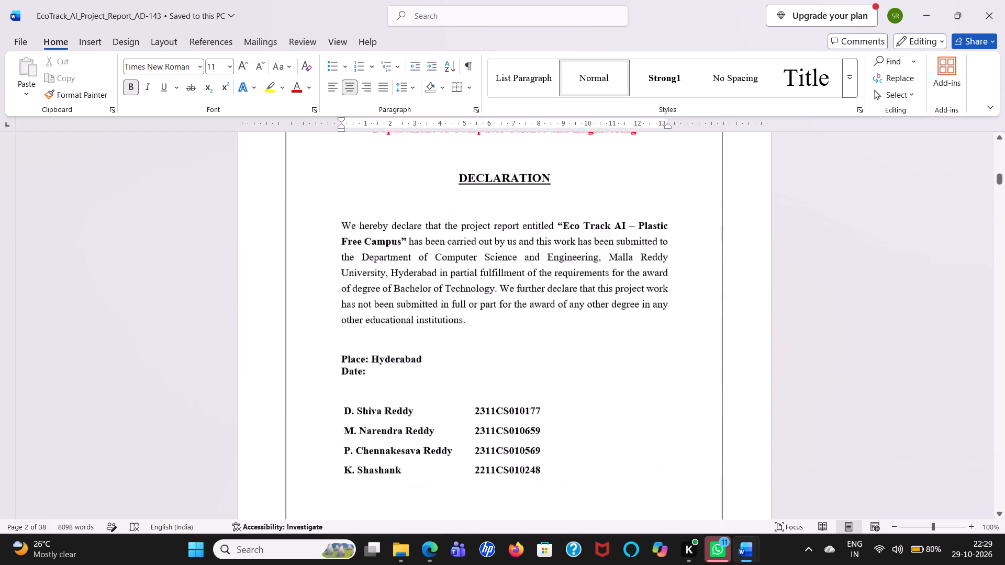
{"action": "scroll", "coordinate": [569, 378], "scroll_direction": "down", "scroll_amount": 9}
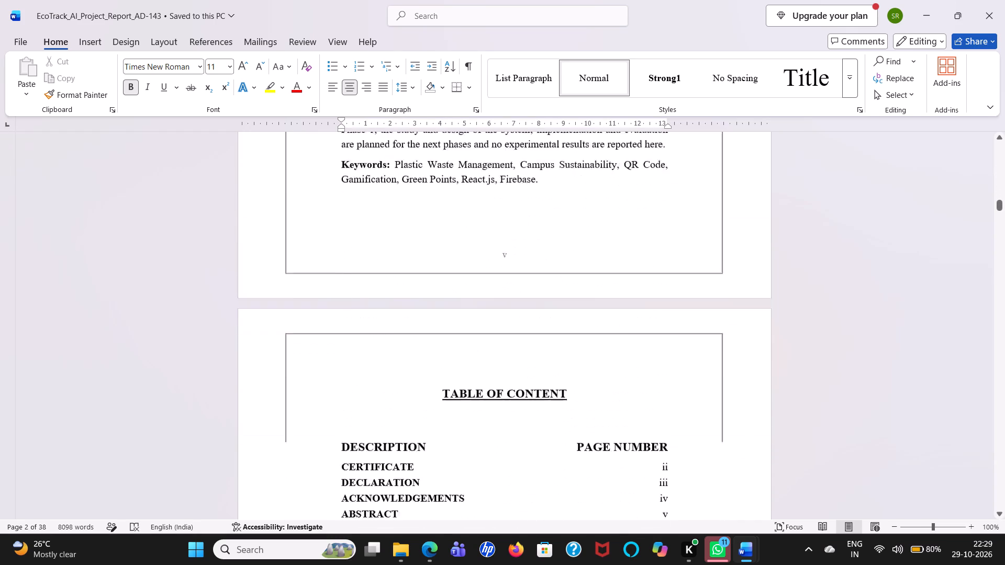
{"action": "scroll", "coordinate": [569, 378], "scroll_direction": "down", "scroll_amount": 1}
{"action": "scroll", "coordinate": [569, 378], "scroll_direction": "up", "scroll_amount": 2}
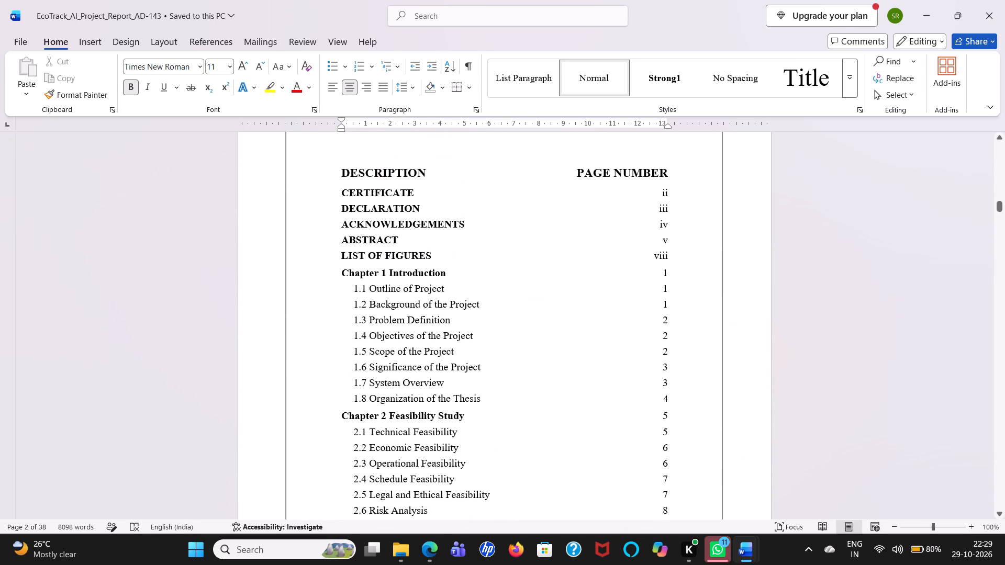
{"action": "left_click_drag", "start_coordinate": [336, 254], "coordinate": [554, 256]}
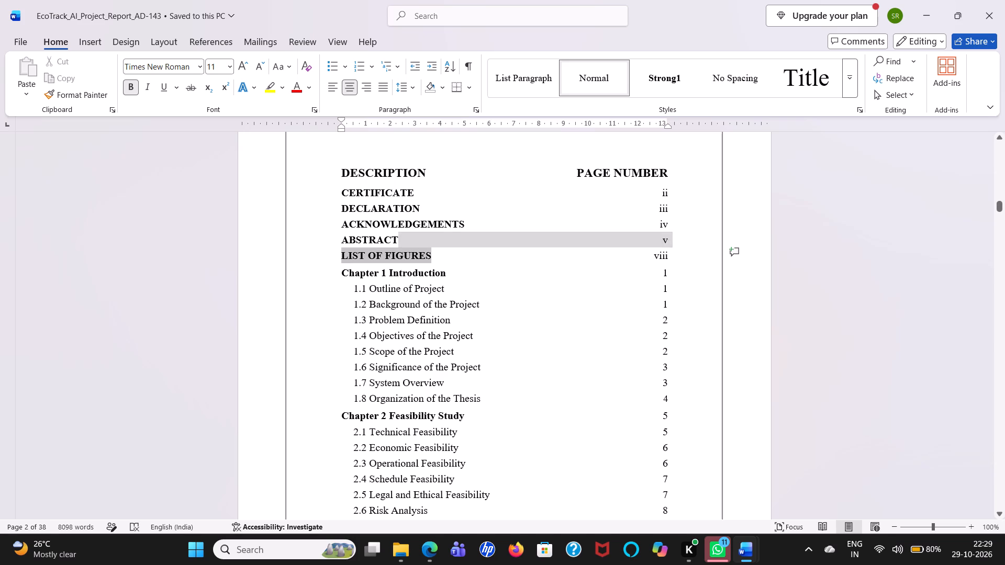
{"action": "left_click_drag", "start_coordinate": [554, 256], "coordinate": [666, 252]}
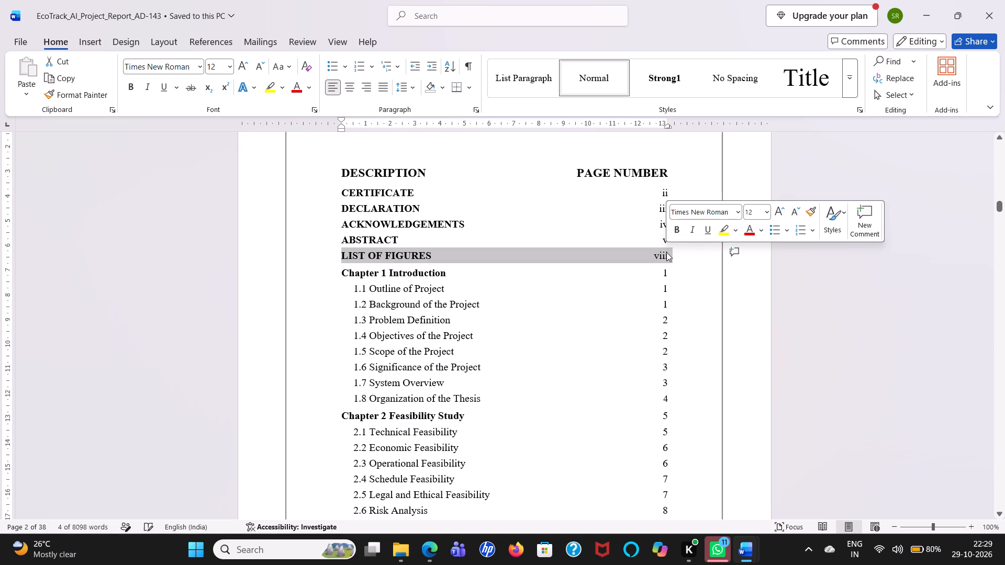
{"action": "key", "text": "Delete"}
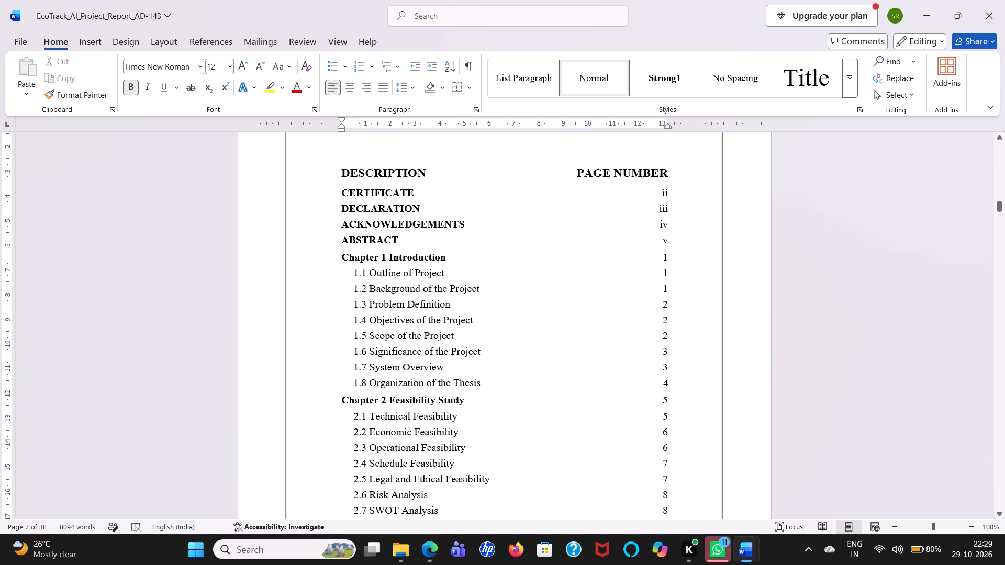
Delete the CERTIFICATE, DECLARATION and ACKNOWLEDGEMENTS entries with their page numbers from the table of contents.
{"action": "left_click_drag", "start_coordinate": [334, 190], "coordinate": [403, 192]}
{"action": "left_click_drag", "start_coordinate": [403, 192], "coordinate": [685, 223]}
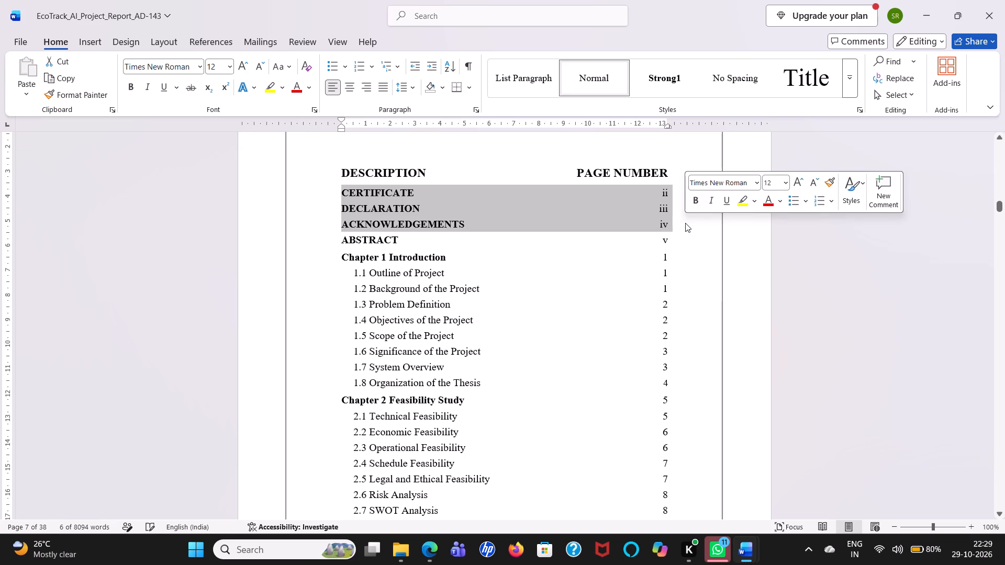
{"action": "key", "text": "BackSpace"}
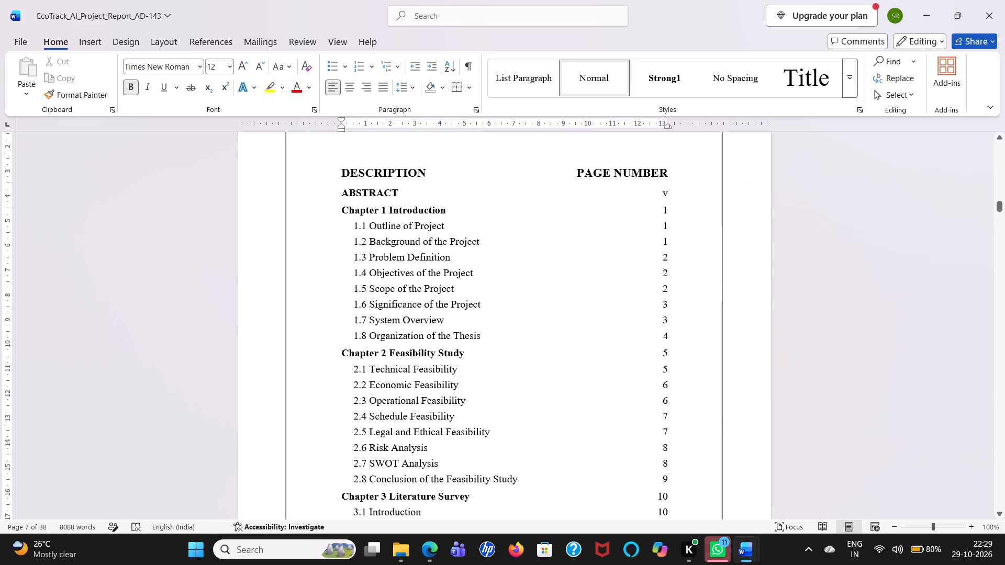
Examine the report's layout and page numbers from the List of Figures into the Chapter 3 literature survey, and return to the cover page.
{"action": "scroll", "coordinate": [634, 256], "scroll_direction": "down", "scroll_amount": 12}
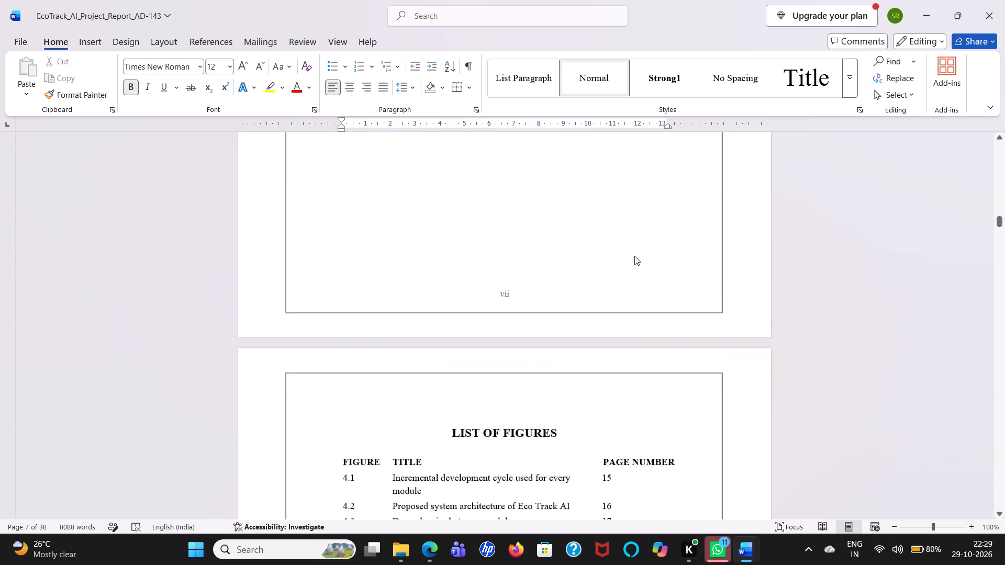
{"action": "scroll", "coordinate": [634, 256], "scroll_direction": "down", "scroll_amount": 7}
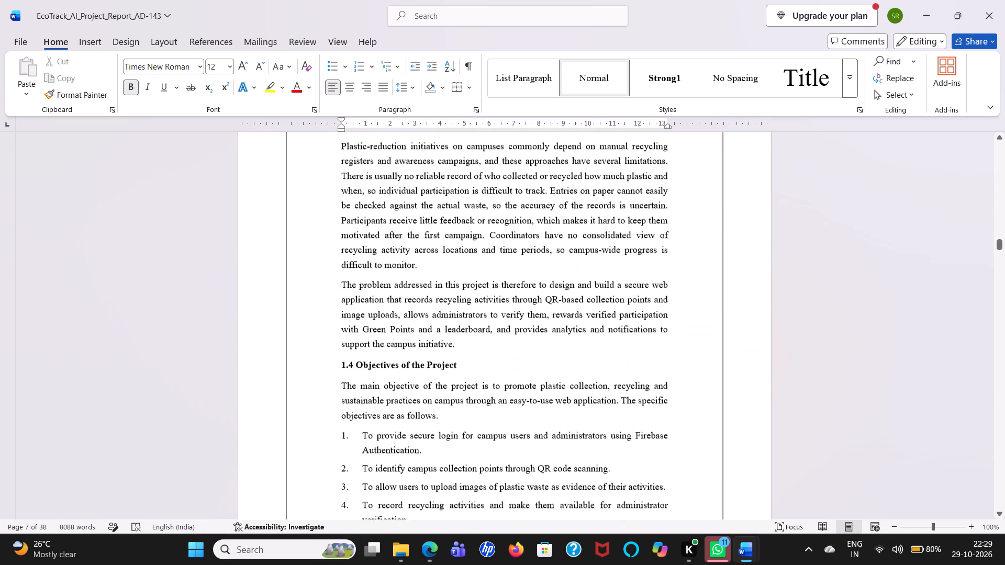
{"action": "scroll", "coordinate": [634, 256], "scroll_direction": "down", "scroll_amount": 14}
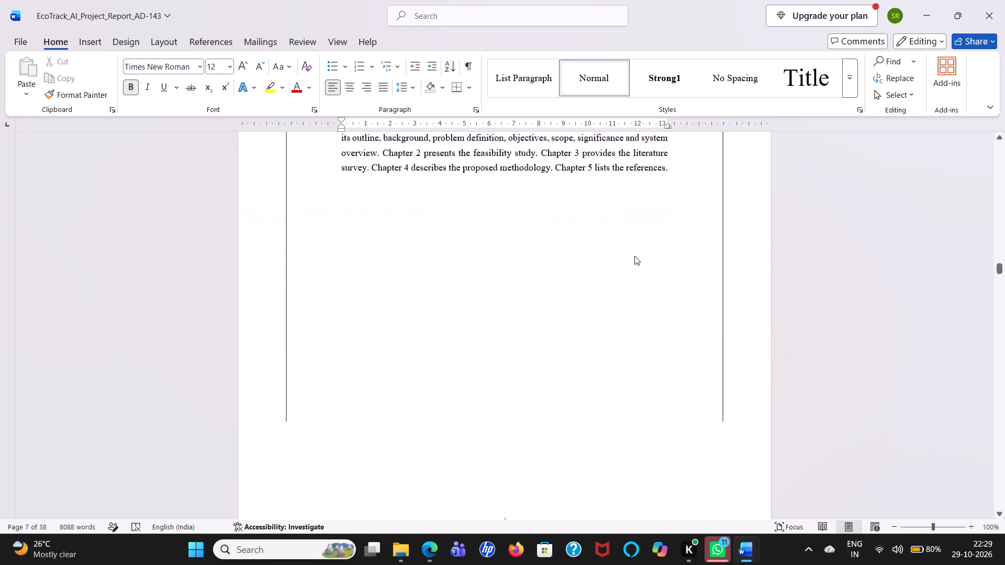
{"action": "scroll", "coordinate": [634, 256], "scroll_direction": "down", "scroll_amount": 16}
{"action": "scroll", "coordinate": [634, 256], "scroll_direction": "down", "scroll_amount": 7}
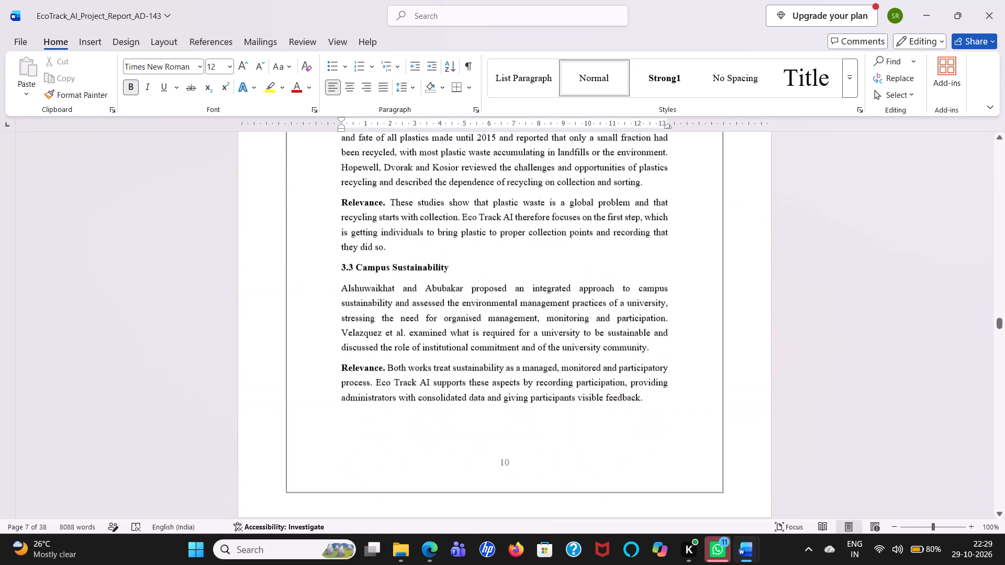
{"action": "scroll", "coordinate": [634, 256], "scroll_direction": "down", "scroll_amount": 13}
{"action": "scroll", "coordinate": [634, 256], "scroll_direction": "down", "scroll_amount": 9}
{"action": "scroll", "coordinate": [634, 256], "scroll_direction": "up", "scroll_amount": 15}
{"action": "scroll", "coordinate": [634, 256], "scroll_direction": "up", "scroll_amount": 11}
{"action": "scroll", "coordinate": [634, 256], "scroll_direction": "up", "scroll_amount": 10}
{"action": "scroll", "coordinate": [634, 256], "scroll_direction": "up", "scroll_amount": 11}
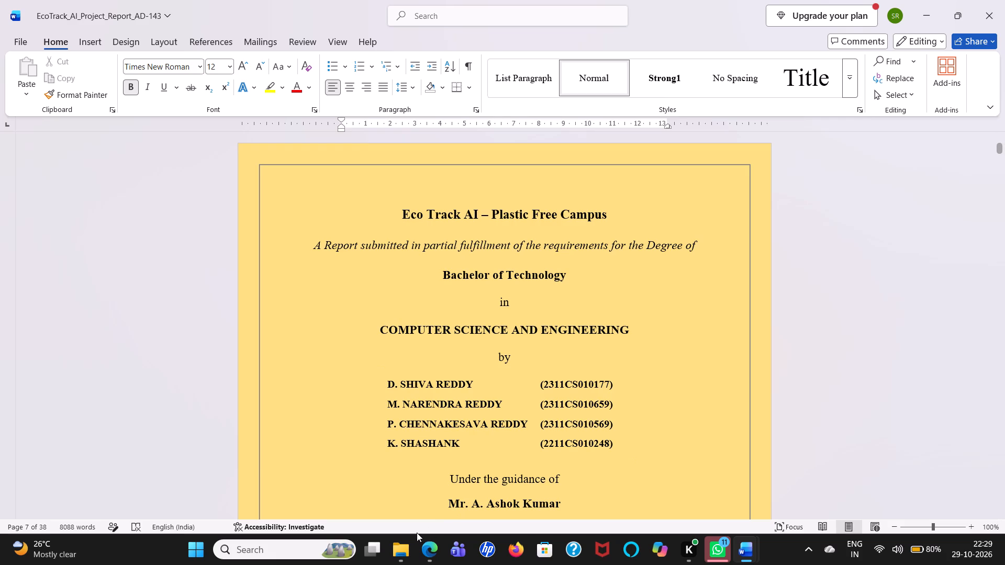
Check the cover, front-matter and table of contents pages in the print preview, and return to the document.
{"action": "left_click", "coordinate": [17, 39]}
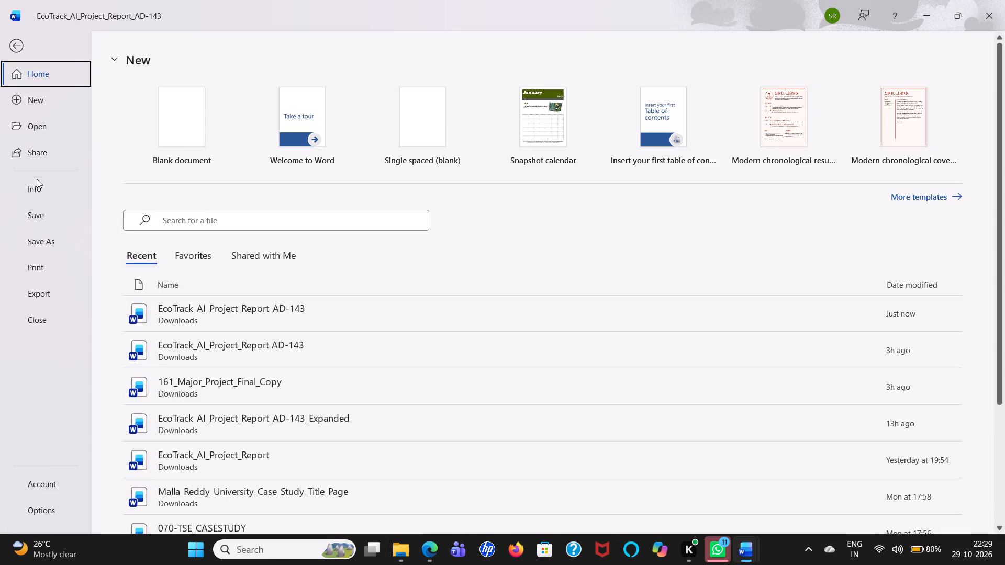
{"action": "left_click", "coordinate": [32, 267]}
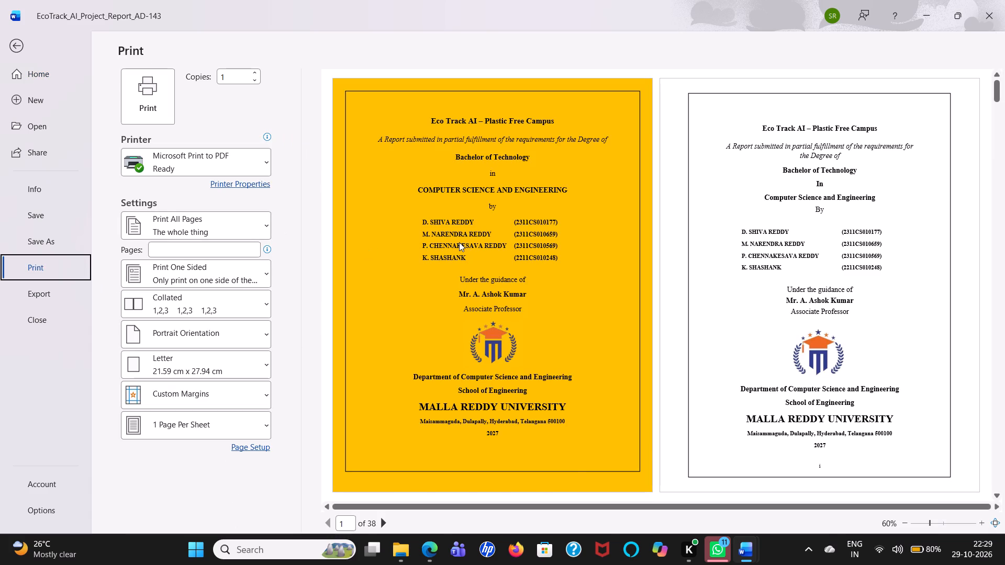
{"action": "scroll", "coordinate": [459, 242], "scroll_direction": "down", "scroll_amount": 1}
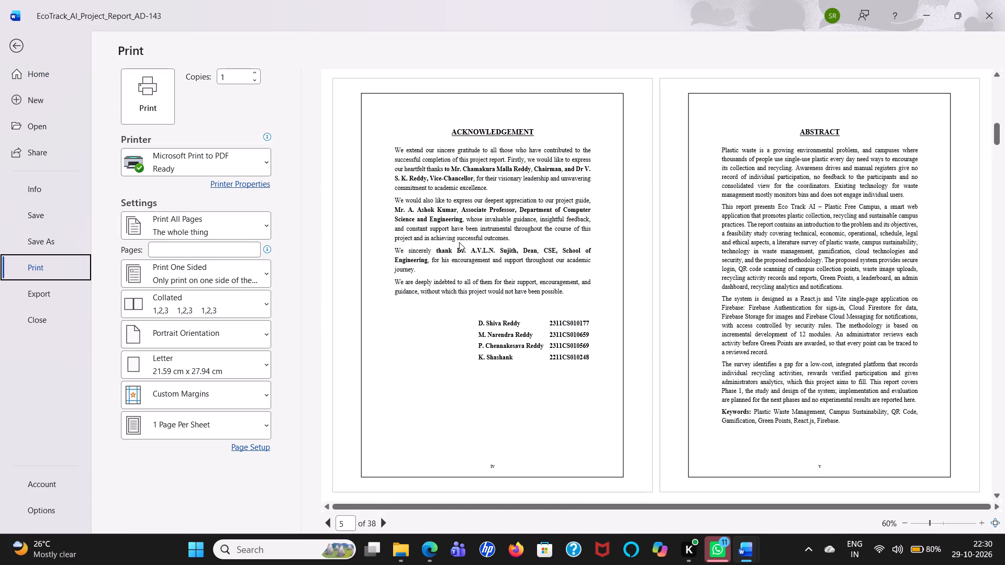
{"action": "scroll", "coordinate": [459, 242], "scroll_direction": "down", "scroll_amount": 1}
{"action": "scroll", "coordinate": [459, 242], "scroll_direction": "up", "scroll_amount": 1}
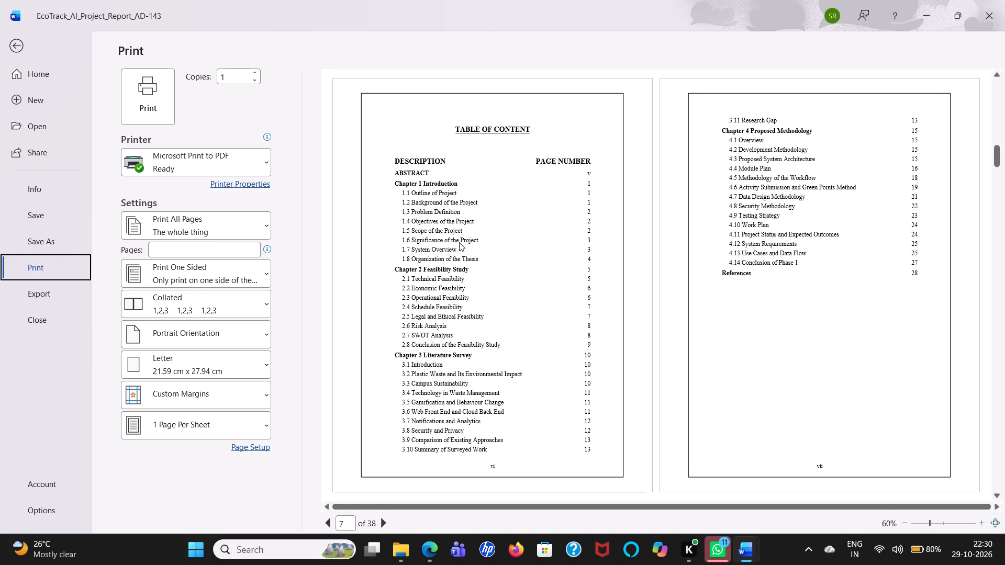
{"action": "left_click", "coordinate": [12, 48]}
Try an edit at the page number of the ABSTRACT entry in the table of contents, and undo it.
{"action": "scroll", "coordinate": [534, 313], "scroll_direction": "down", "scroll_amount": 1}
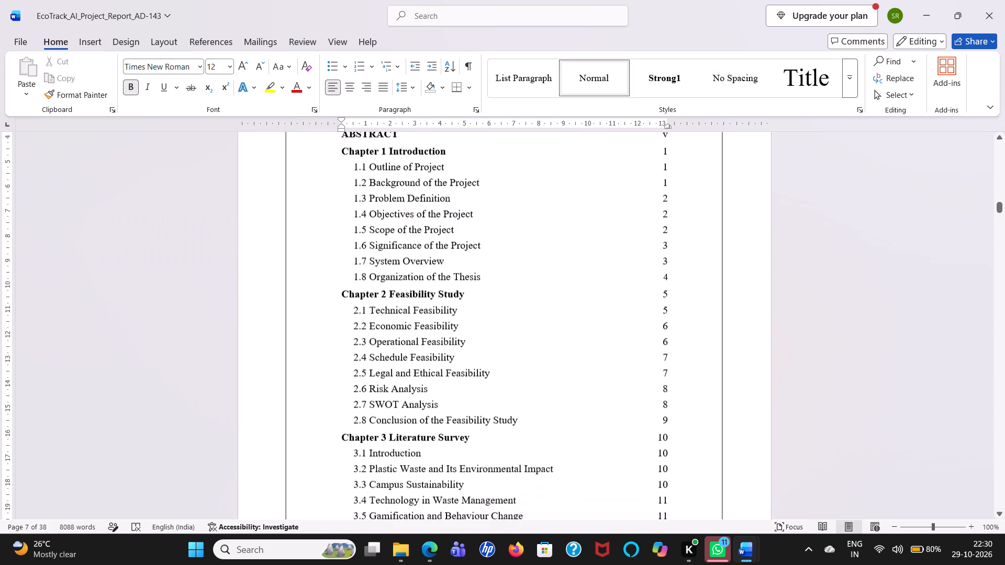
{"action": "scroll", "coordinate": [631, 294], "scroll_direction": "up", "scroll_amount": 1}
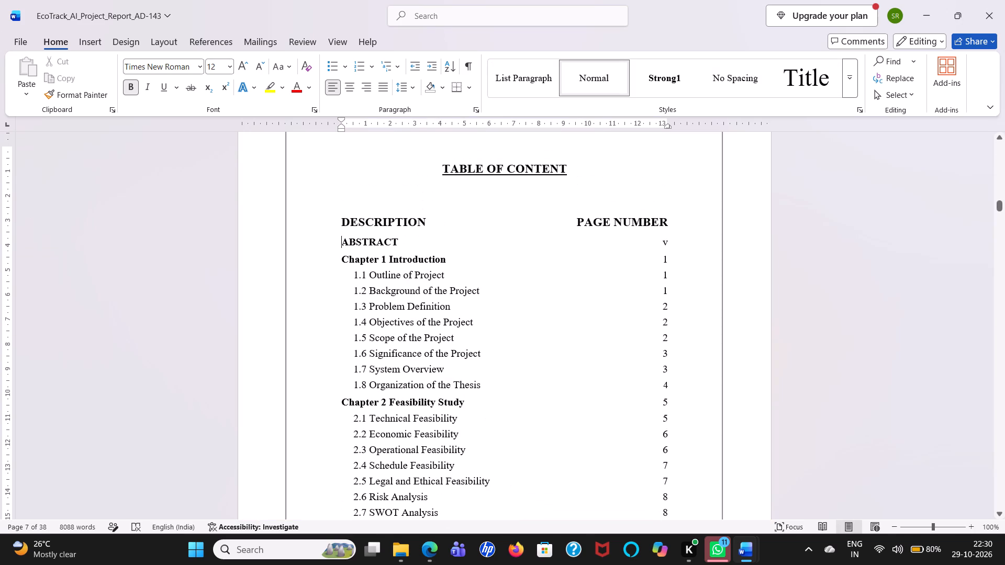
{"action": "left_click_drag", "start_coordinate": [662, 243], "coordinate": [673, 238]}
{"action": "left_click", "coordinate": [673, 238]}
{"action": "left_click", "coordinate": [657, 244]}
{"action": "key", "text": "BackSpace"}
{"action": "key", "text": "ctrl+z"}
Print the whole report to PDF as ad-143 in the Downloads folder, replacing the existing file.
{"action": "left_click", "coordinate": [22, 43]}
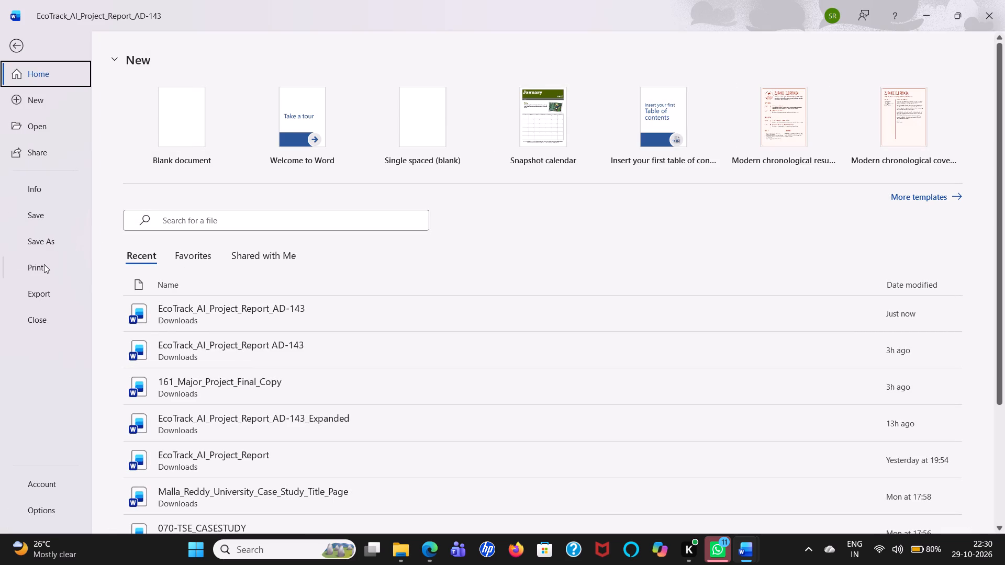
{"action": "left_click", "coordinate": [44, 264]}
{"action": "left_click", "coordinate": [147, 101]}
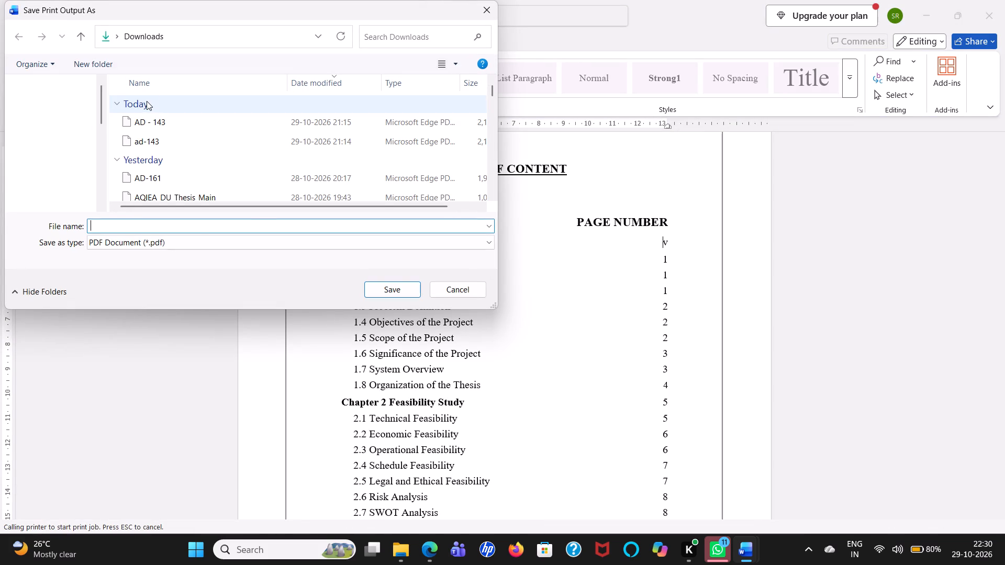
{"action": "left_click", "coordinate": [163, 136]}
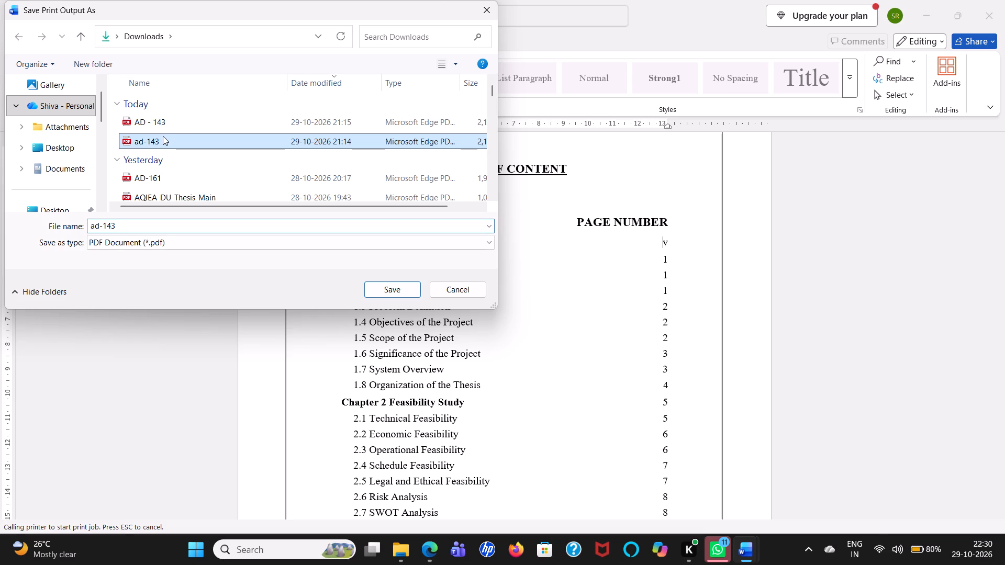
{"action": "left_click", "coordinate": [385, 287]}
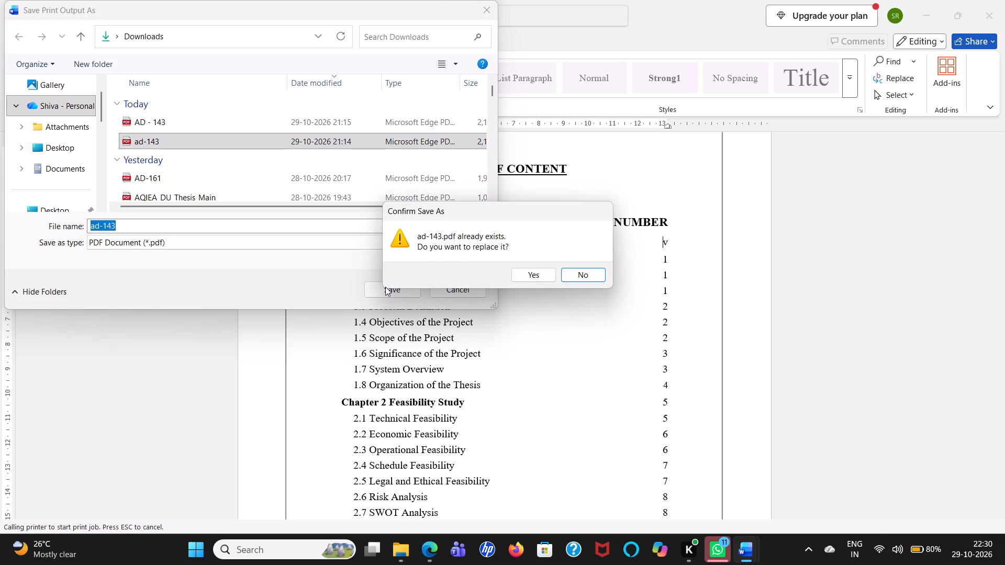
{"action": "left_click", "coordinate": [533, 279]}
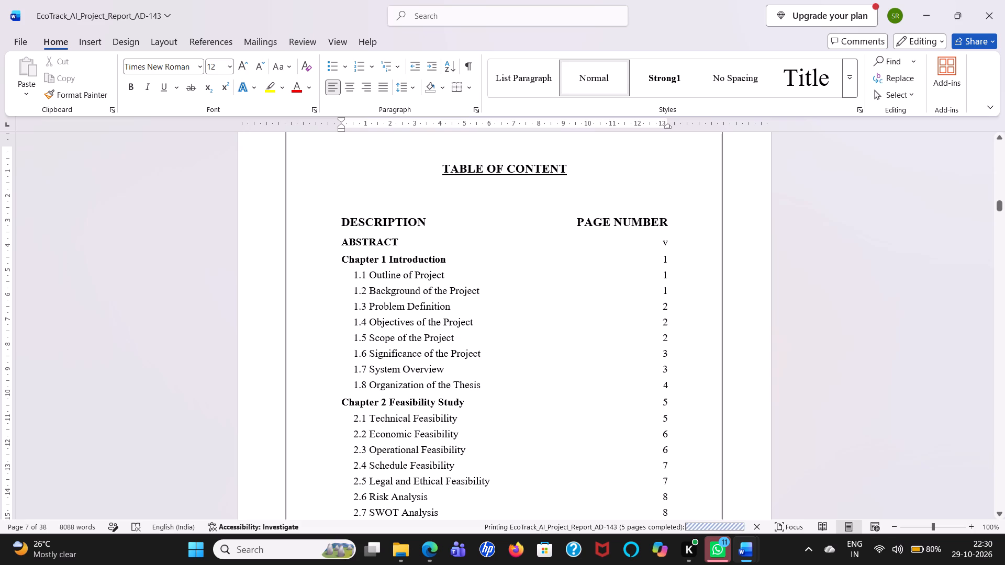
Examine the chapter entries and page numbers across both table of contents pages.
{"action": "scroll", "coordinate": [612, 358], "scroll_direction": "down", "scroll_amount": 3}
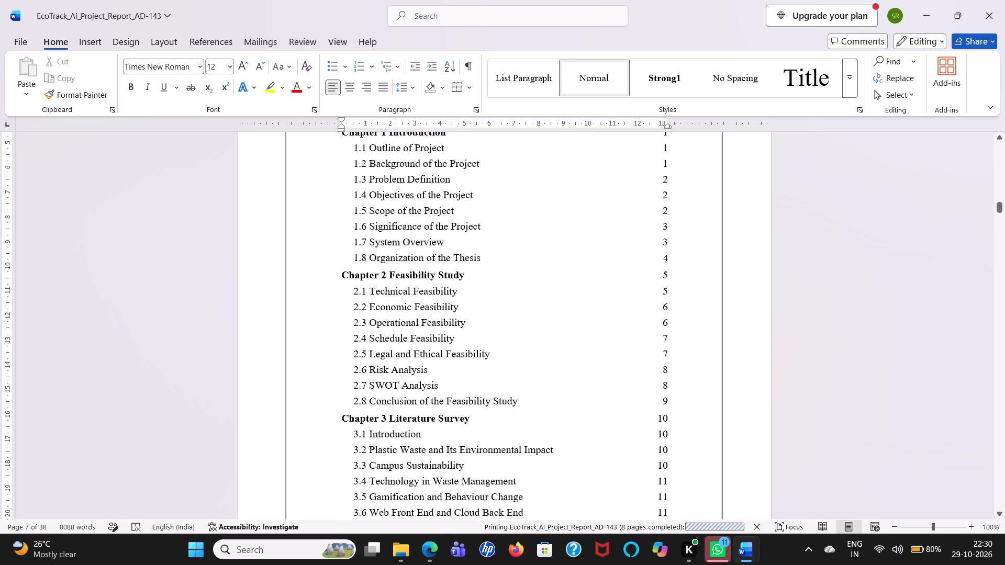
{"action": "scroll", "coordinate": [612, 358], "scroll_direction": "down", "scroll_amount": 4}
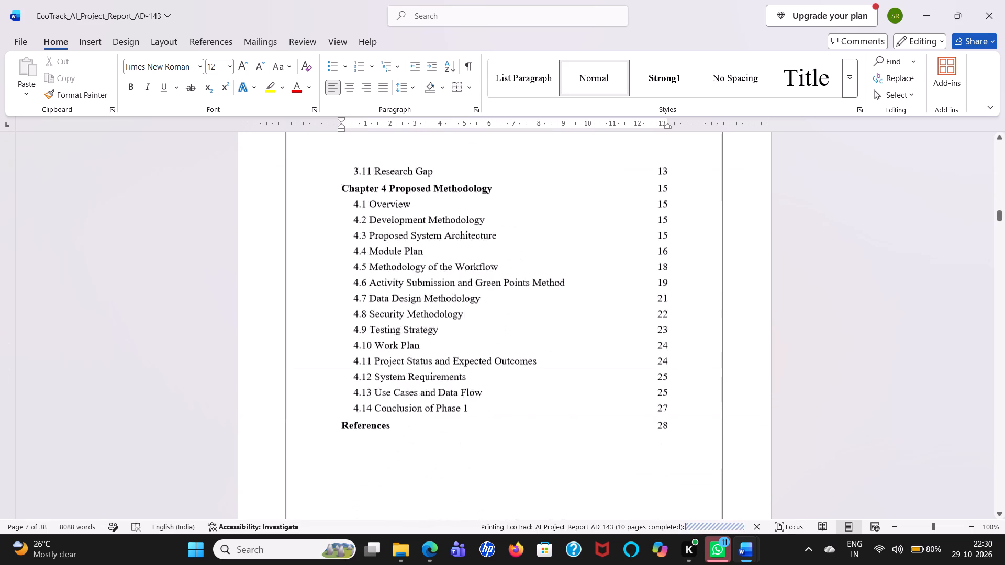
{"action": "scroll", "coordinate": [612, 358], "scroll_direction": "down", "scroll_amount": 1}
{"action": "scroll", "coordinate": [612, 358], "scroll_direction": "up", "scroll_amount": 4}
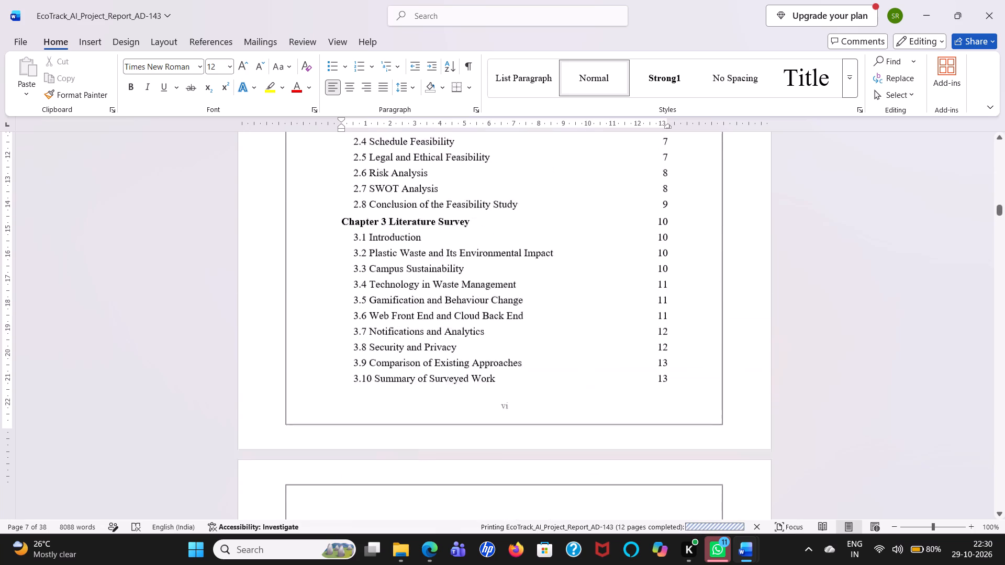
{"action": "scroll", "coordinate": [612, 358], "scroll_direction": "up", "scroll_amount": 1}
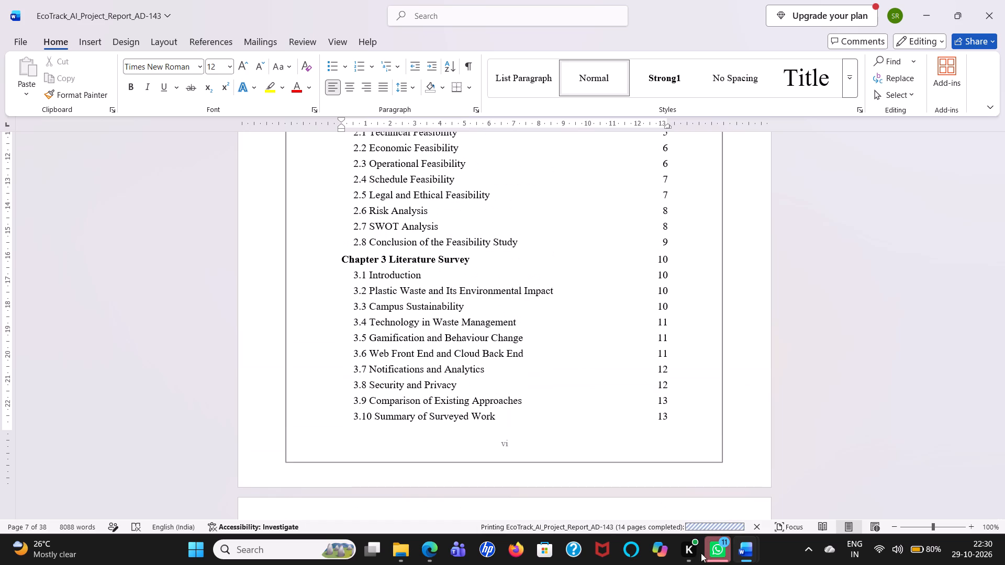
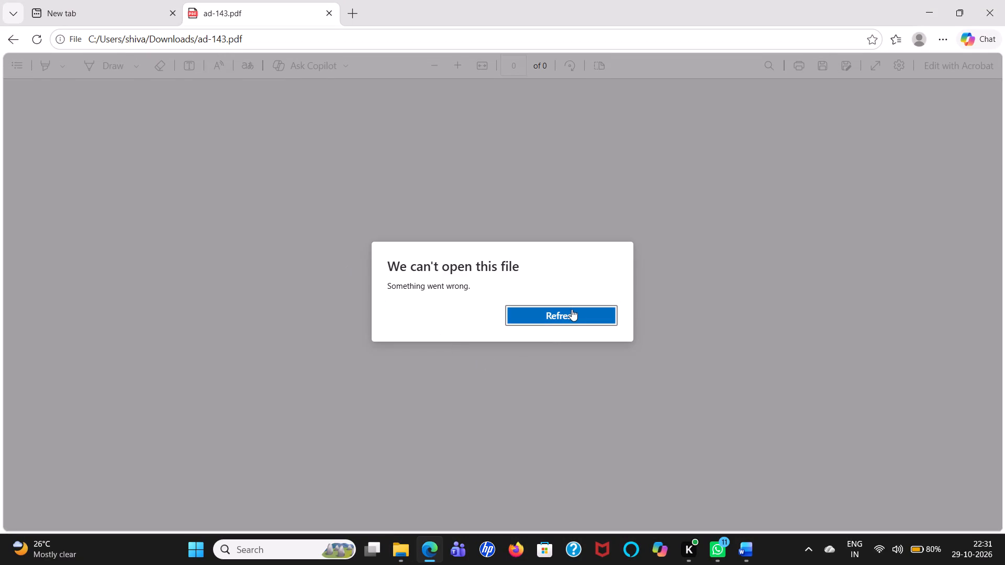
Reopen the ad-143 PDF from the Downloads folder in the browser and reload it.
{"action": "left_click", "coordinate": [1004, 0]}
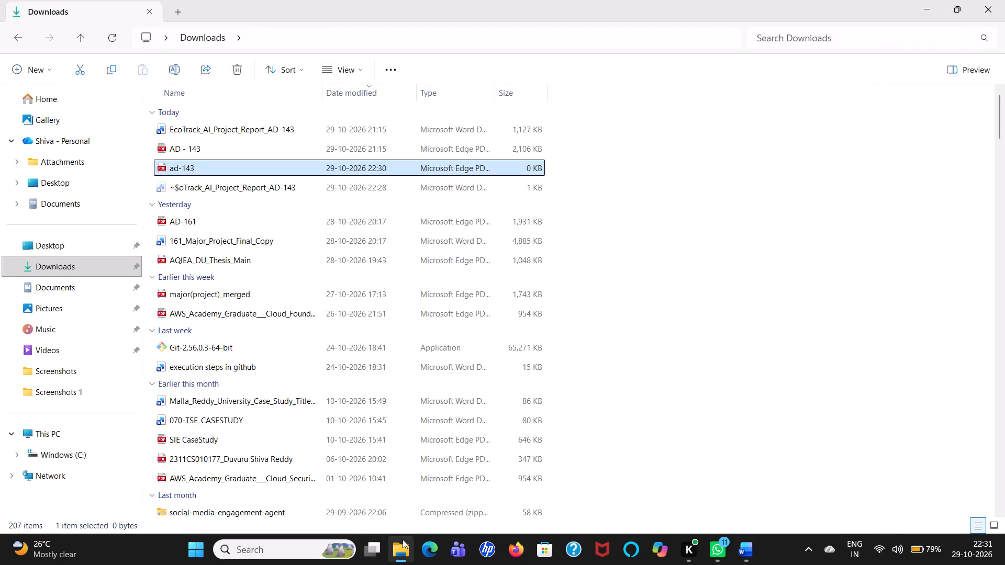
{"action": "double_click", "coordinate": [269, 168]}
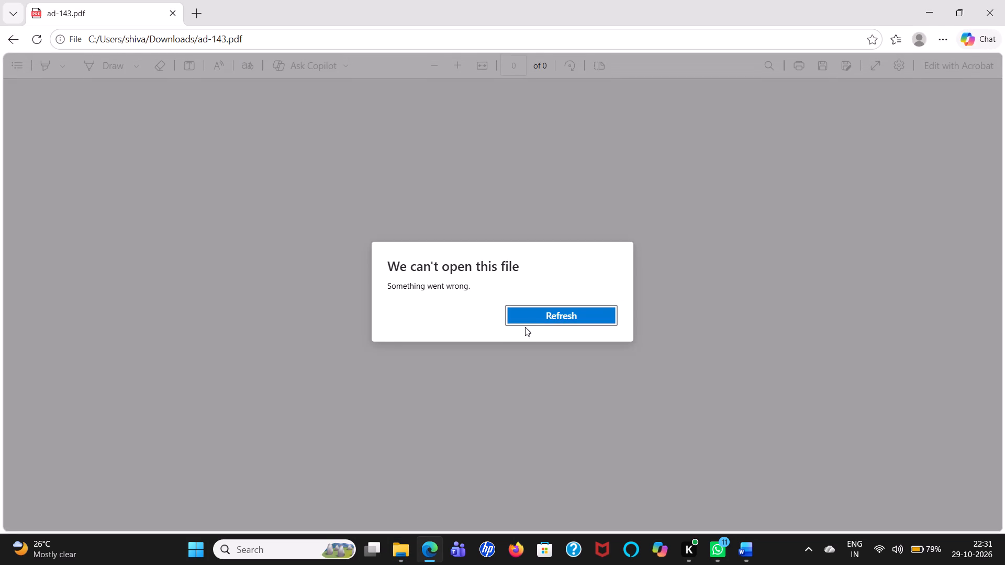
{"action": "left_click", "coordinate": [552, 315]}
Switch to the EcoTrack AI report in Word and look at the Chapter 3 entries of the table of contents.
{"action": "left_click", "coordinate": [743, 536]}
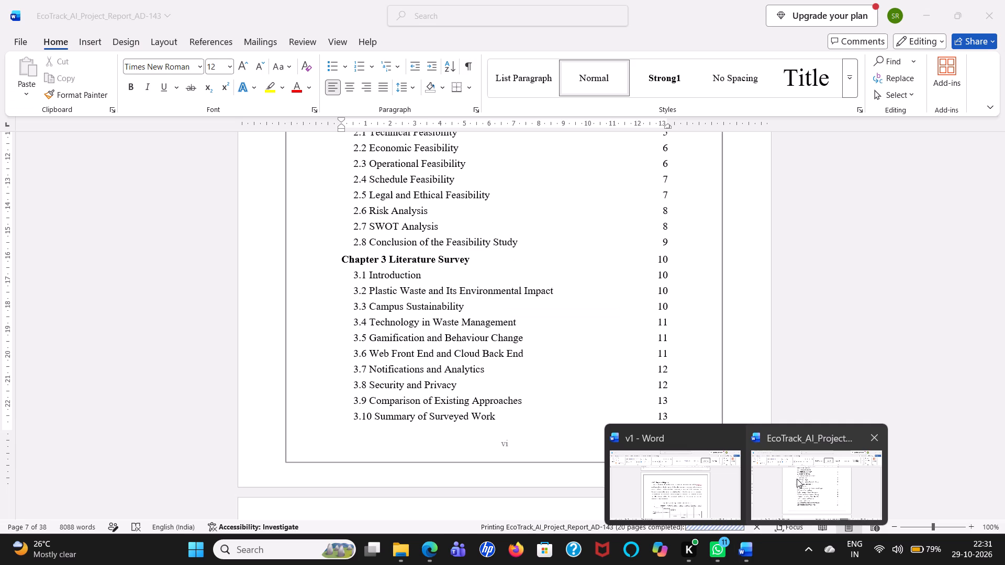
{"action": "left_click", "coordinate": [784, 479]}
{"action": "scroll", "coordinate": [624, 405], "scroll_direction": "down", "scroll_amount": 1}
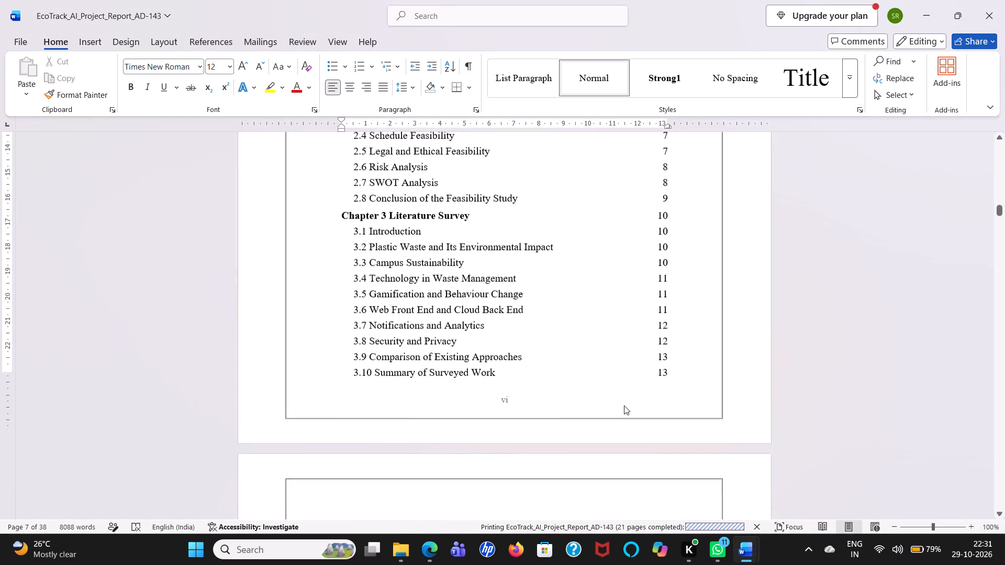
{"action": "scroll", "coordinate": [624, 405], "scroll_direction": "down", "scroll_amount": 1}
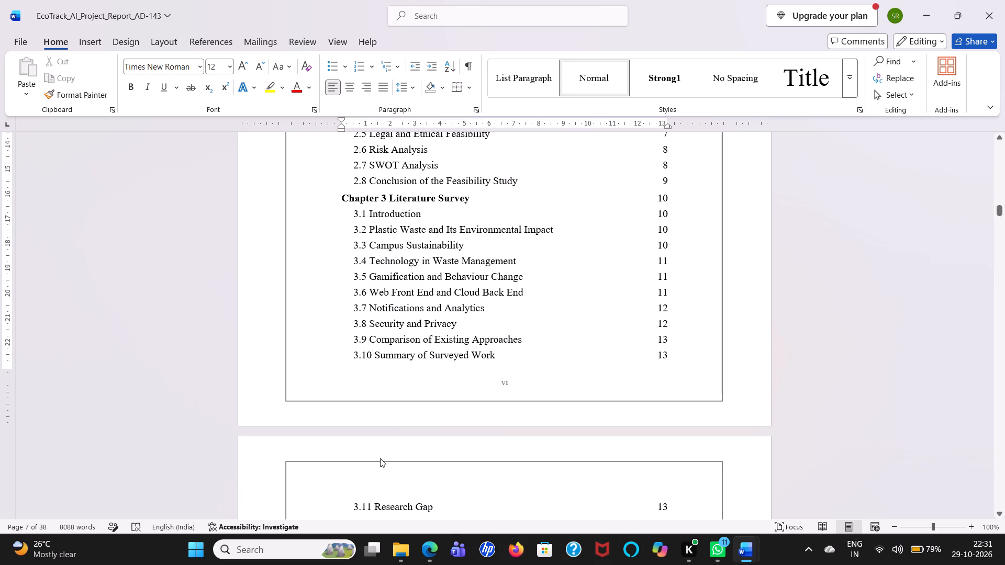
Open the ad-143 PDF afresh from Downloads, examine its pages from the cover to the abstract, and close it.
{"action": "left_click", "coordinate": [435, 551]}
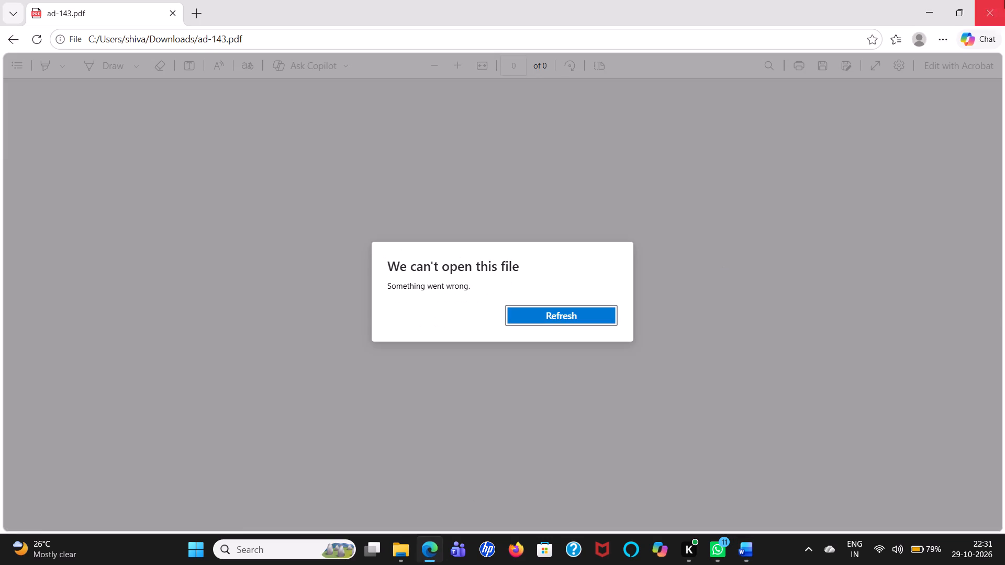
{"action": "left_click", "coordinate": [1004, 0]}
{"action": "left_click", "coordinate": [397, 541]}
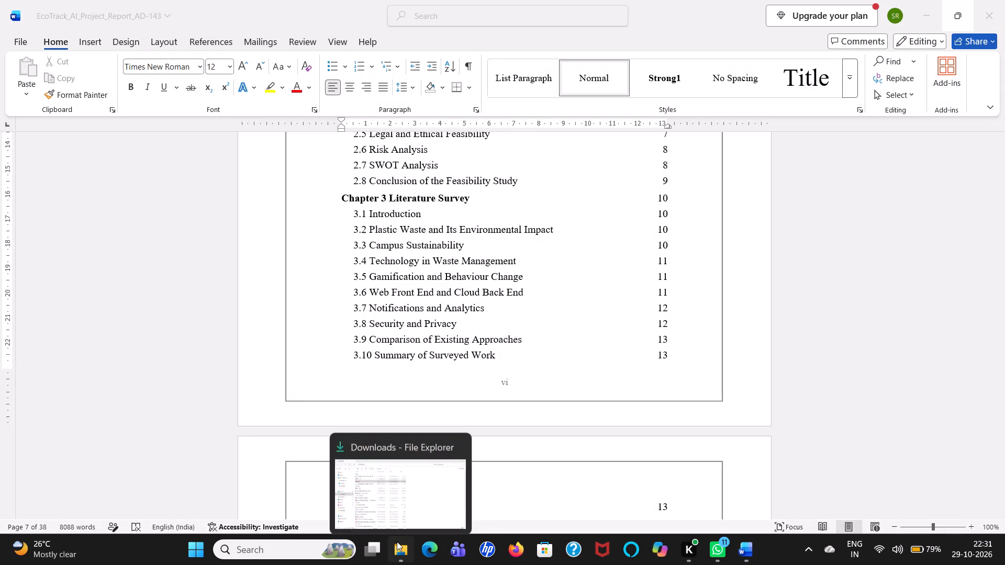
{"action": "double_click", "coordinate": [233, 164]}
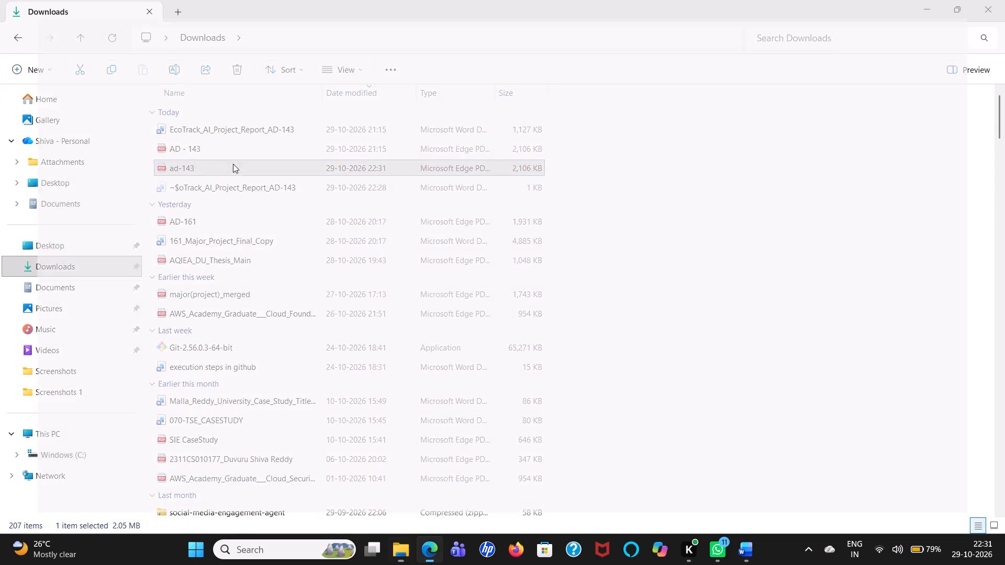
{"action": "scroll", "coordinate": [496, 281], "scroll_direction": "down", "scroll_amount": 7}
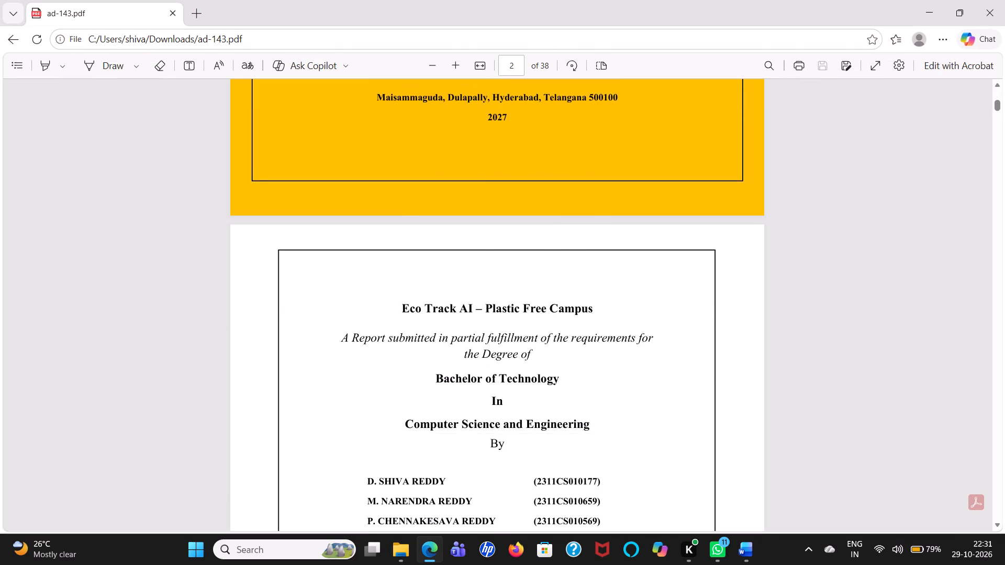
{"action": "scroll", "coordinate": [496, 281], "scroll_direction": "down", "scroll_amount": 12}
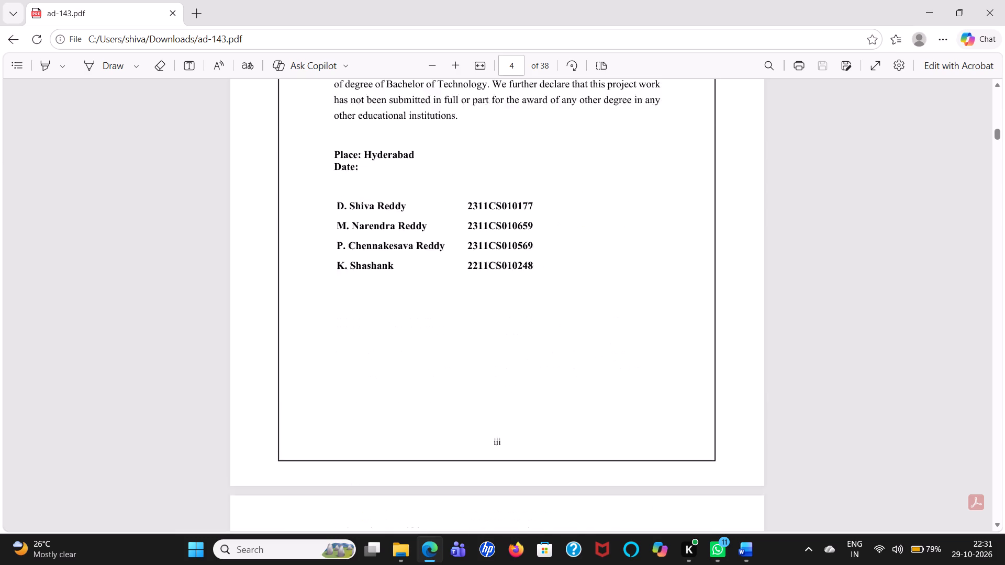
{"action": "scroll", "coordinate": [496, 281], "scroll_direction": "down", "scroll_amount": 6}
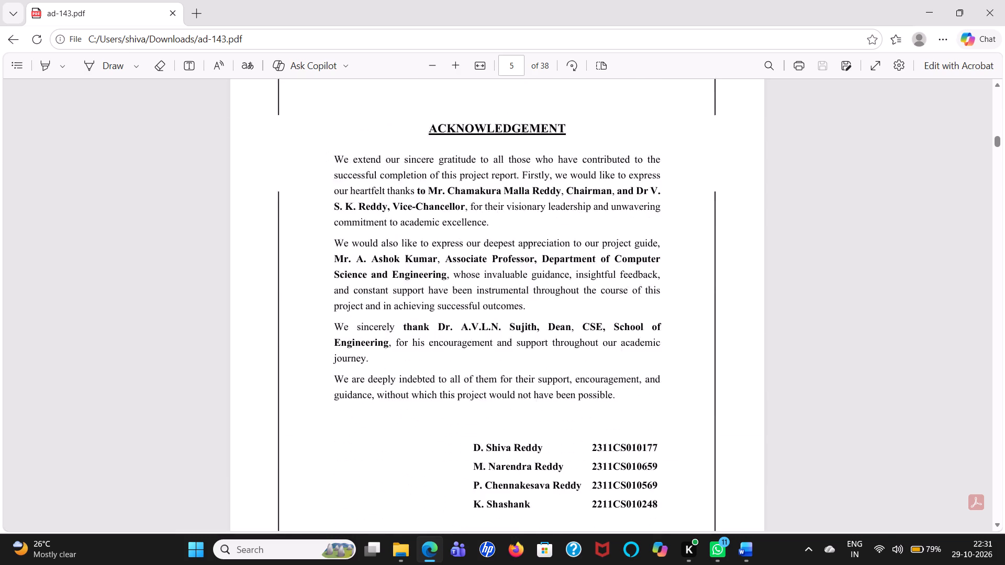
{"action": "scroll", "coordinate": [496, 281], "scroll_direction": "down", "scroll_amount": 7}
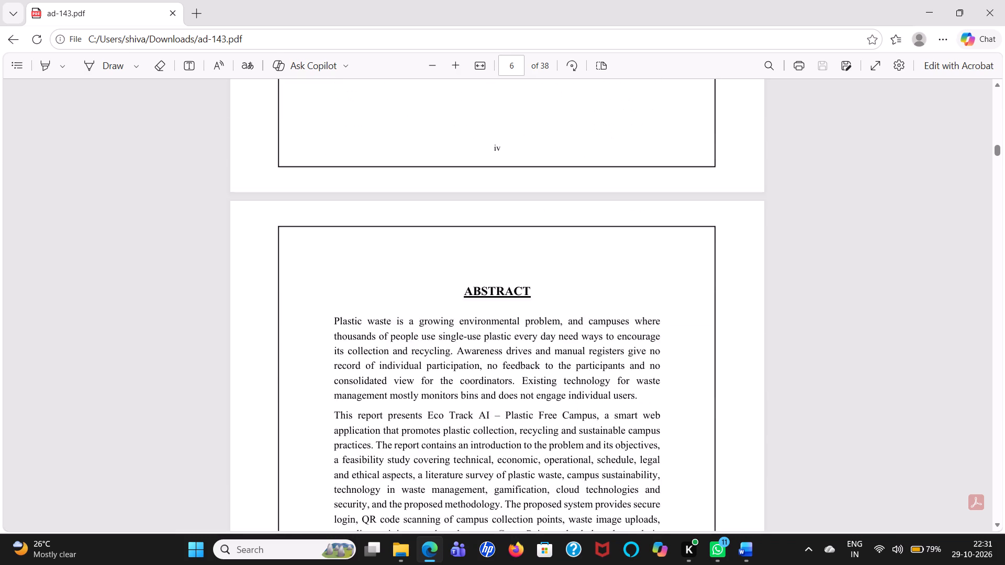
{"action": "scroll", "coordinate": [496, 281], "scroll_direction": "down", "scroll_amount": 6}
{"action": "scroll", "coordinate": [496, 281], "scroll_direction": "up", "scroll_amount": 12}
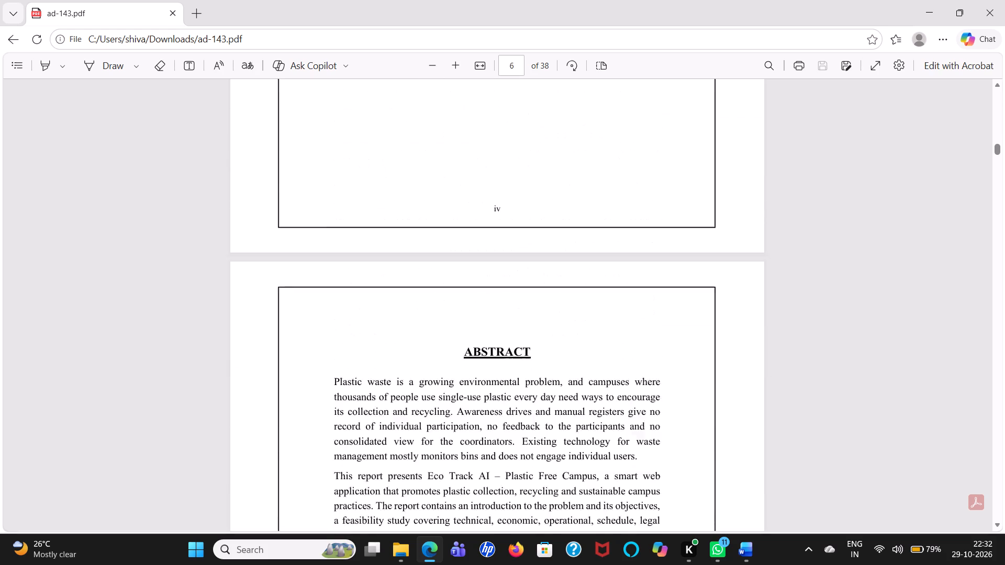
{"action": "scroll", "coordinate": [496, 281], "scroll_direction": "up", "scroll_amount": 1}
{"action": "left_click", "coordinate": [1004, 0]}
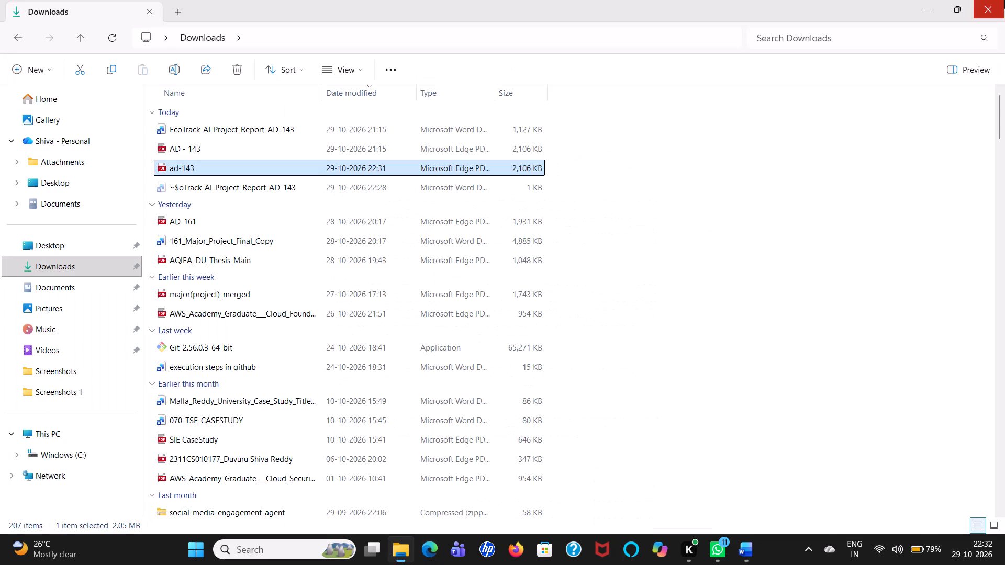
Return to the EcoTrack AI report in Word and examine the certificate, declaration and acknowledgement pages.
{"action": "left_click", "coordinate": [747, 547]}
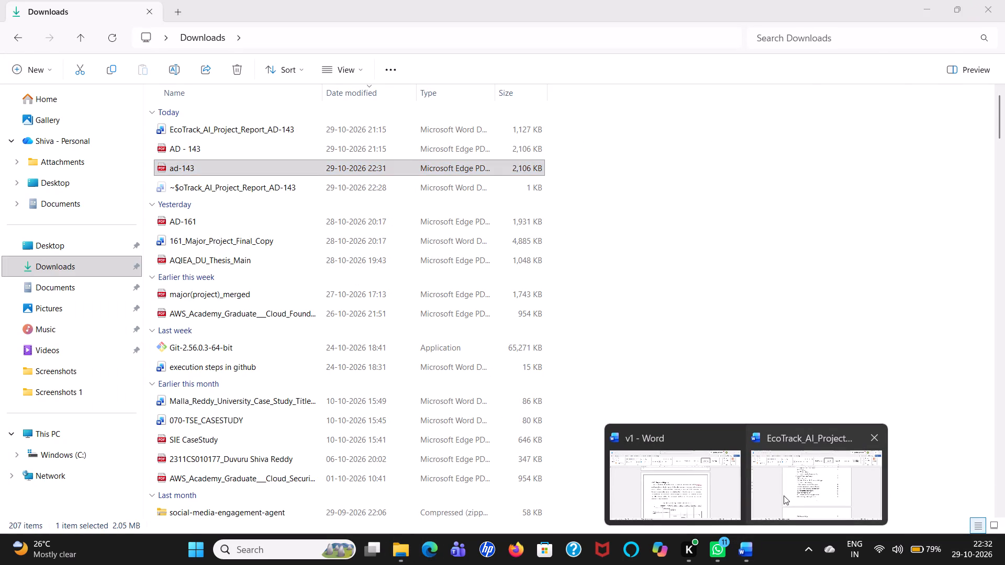
{"action": "left_click", "coordinate": [807, 474]}
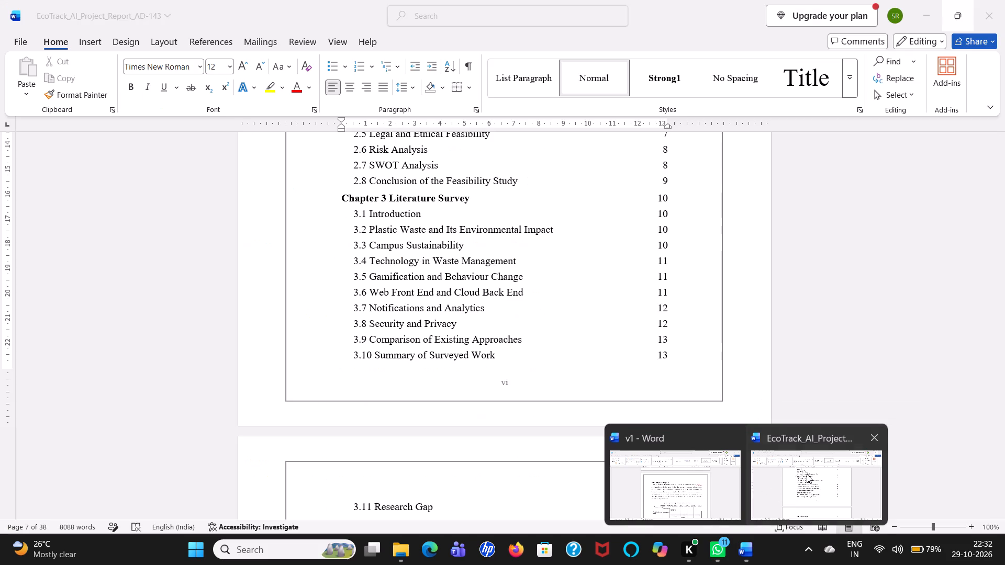
{"action": "scroll", "coordinate": [622, 319], "scroll_direction": "up", "scroll_amount": 6}
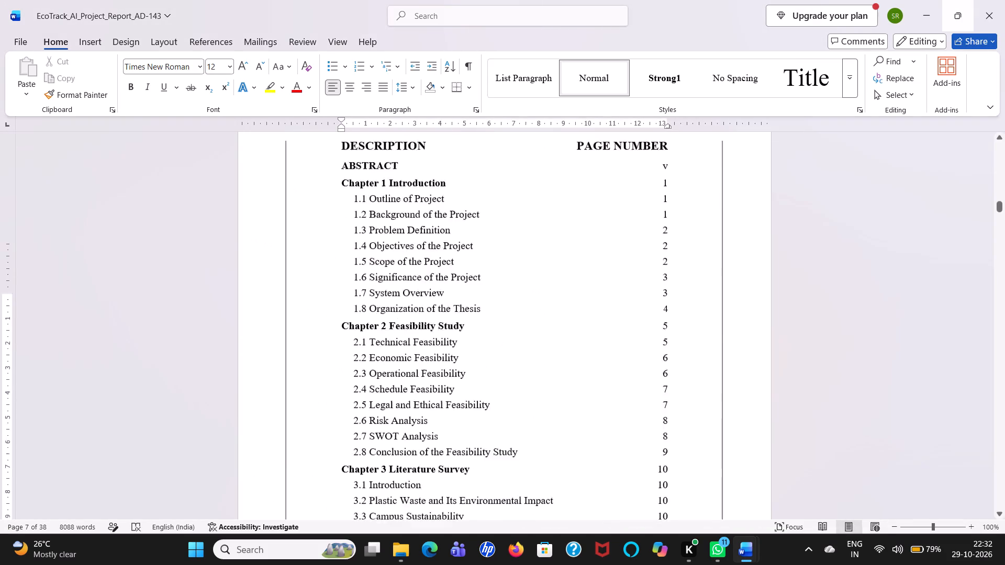
{"action": "scroll", "coordinate": [622, 319], "scroll_direction": "up", "scroll_amount": 11}
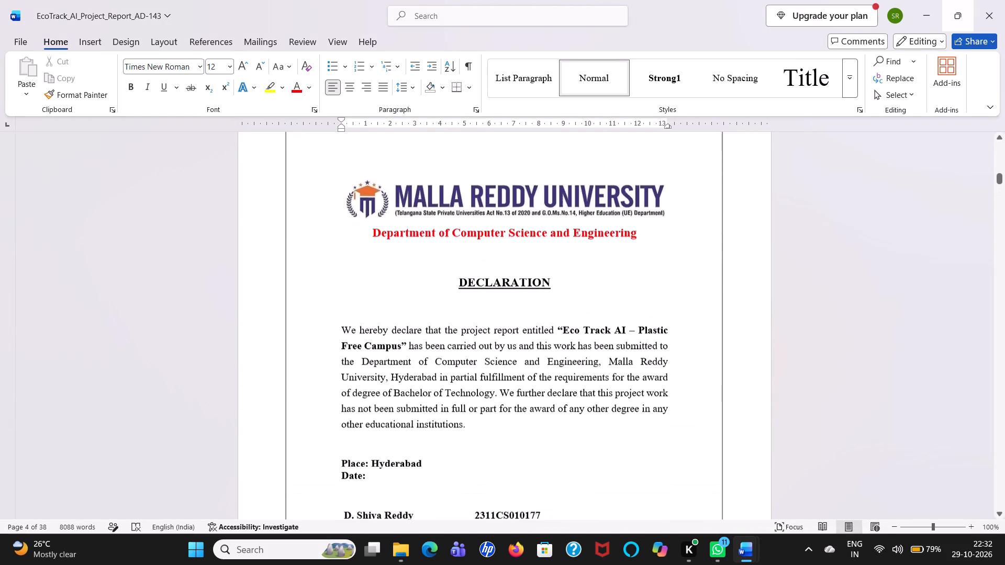
{"action": "scroll", "coordinate": [622, 319], "scroll_direction": "up", "scroll_amount": 5}
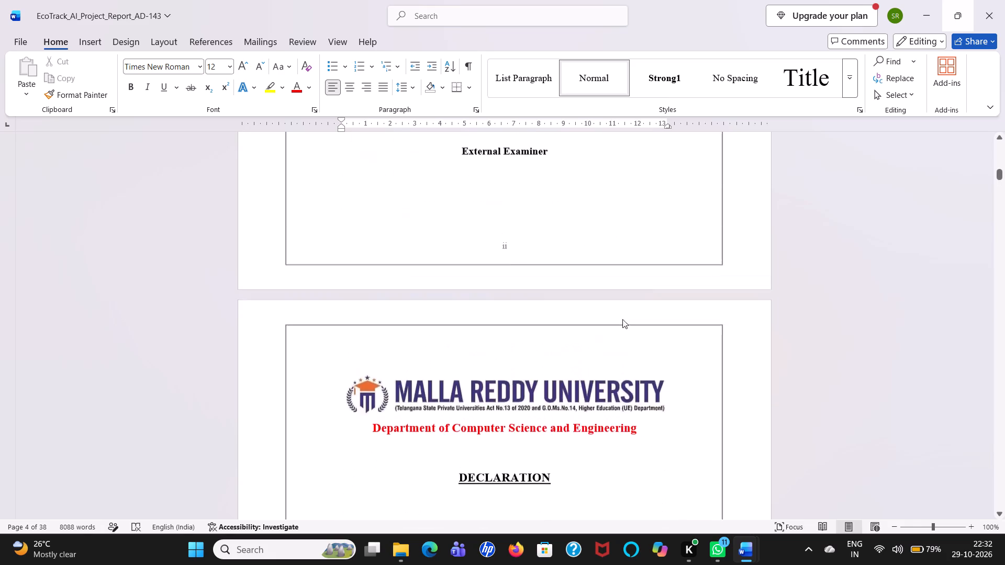
{"action": "scroll", "coordinate": [622, 319], "scroll_direction": "down", "scroll_amount": 6}
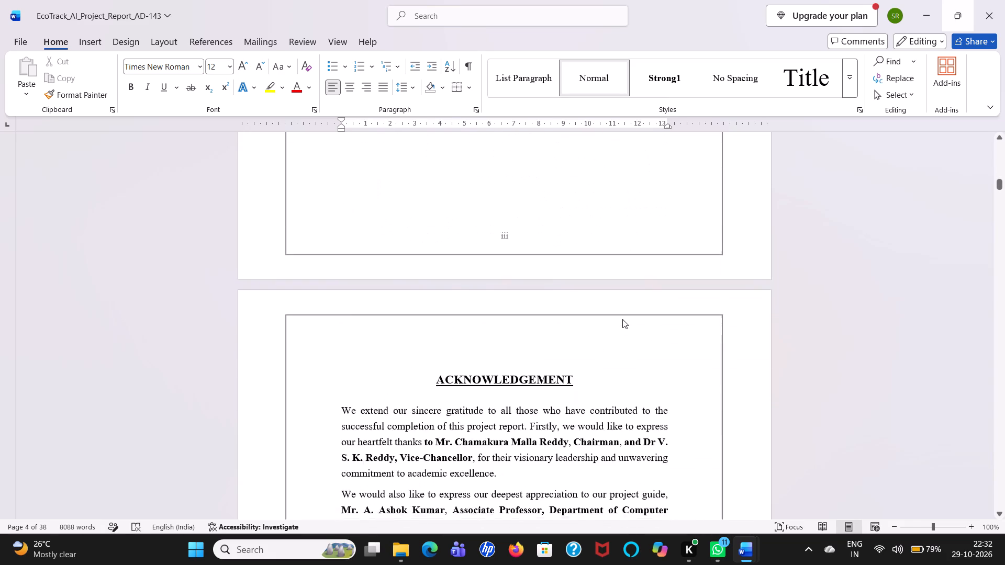
{"action": "scroll", "coordinate": [622, 319], "scroll_direction": "down", "scroll_amount": 5}
{"action": "scroll", "coordinate": [622, 319], "scroll_direction": "down", "scroll_amount": 3, "text": "ctrl"}
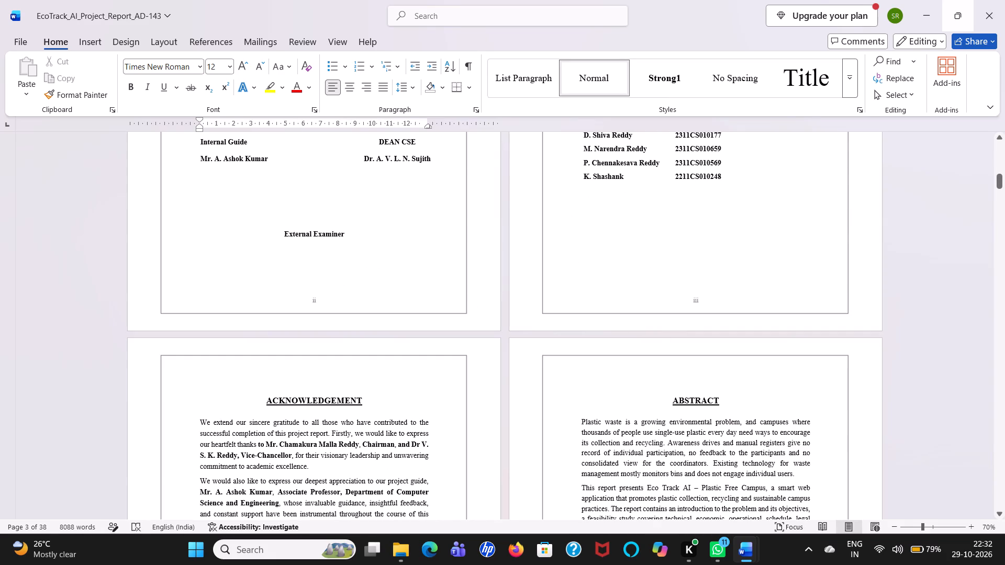
Examine the front-matter pages from the cover to the acknowledgement at about 119% magnification.
{"action": "left_click", "coordinate": [842, 524]}
{"action": "left_click_drag", "start_coordinate": [920, 525], "coordinate": [927, 525]}
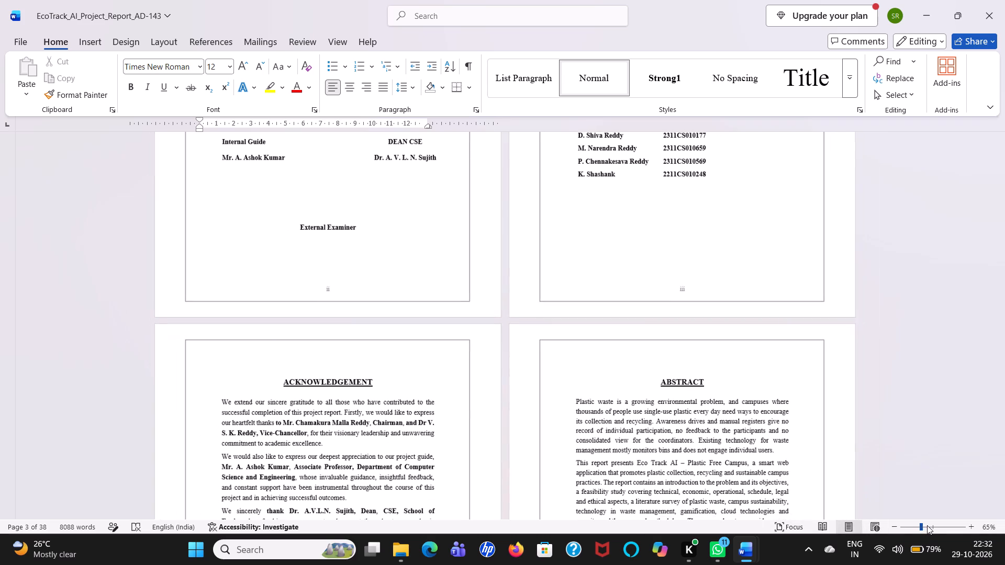
{"action": "left_click_drag", "start_coordinate": [927, 525], "coordinate": [933, 525]}
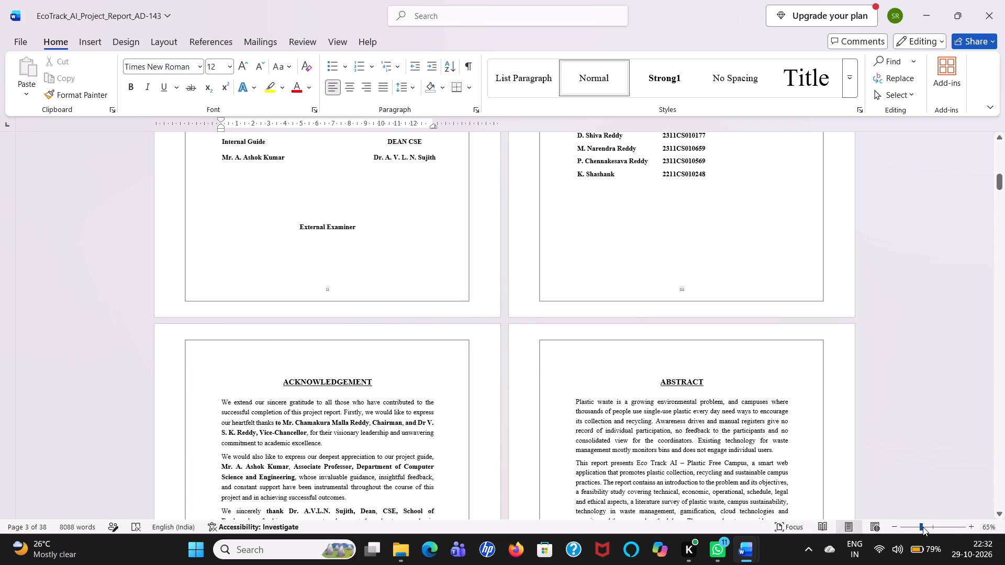
{"action": "left_click_drag", "start_coordinate": [923, 527], "coordinate": [939, 526]}
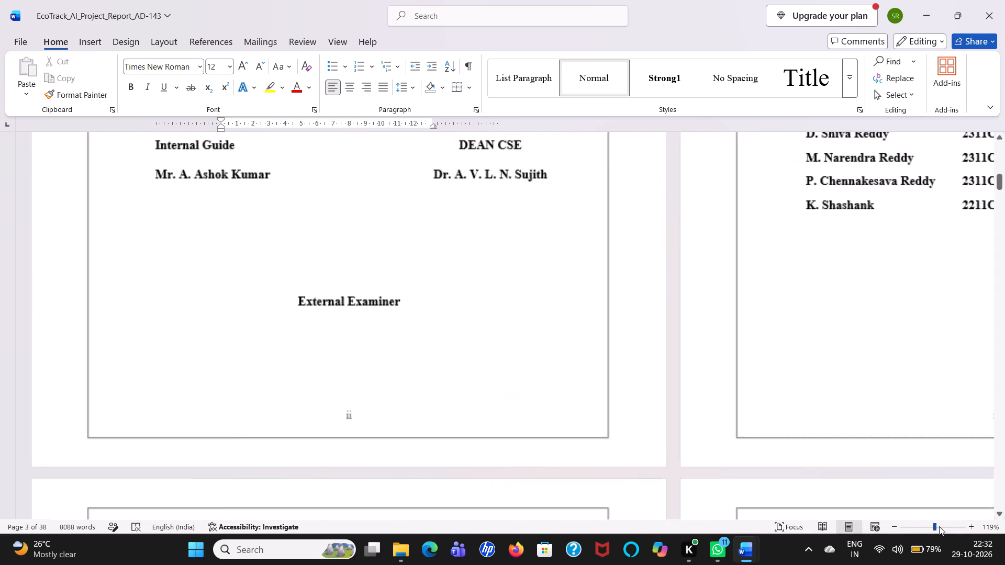
{"action": "scroll", "coordinate": [643, 353], "scroll_direction": "up", "scroll_amount": 3}
{"action": "scroll", "coordinate": [643, 353], "scroll_direction": "down", "scroll_amount": 2}
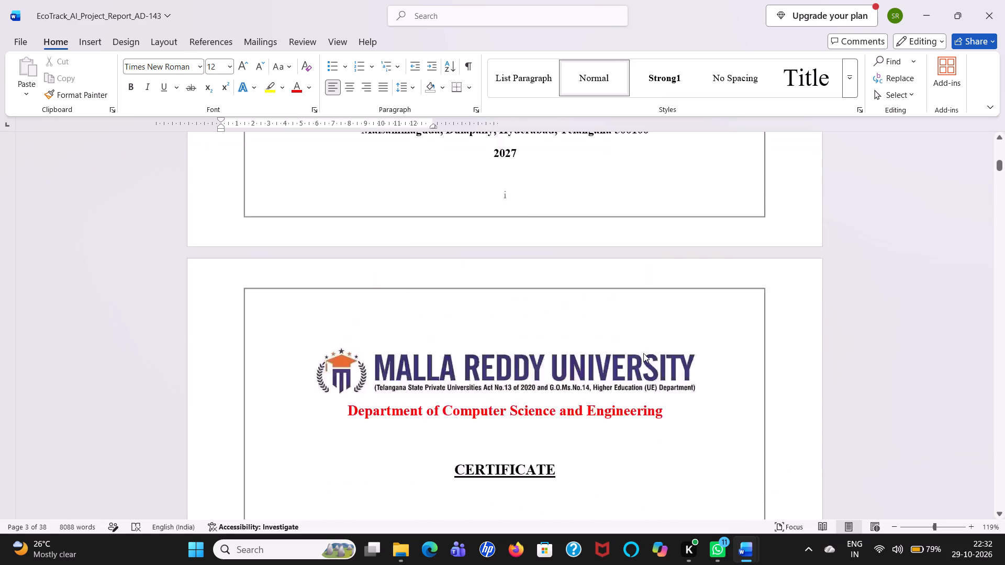
{"action": "scroll", "coordinate": [643, 353], "scroll_direction": "down", "scroll_amount": 5}
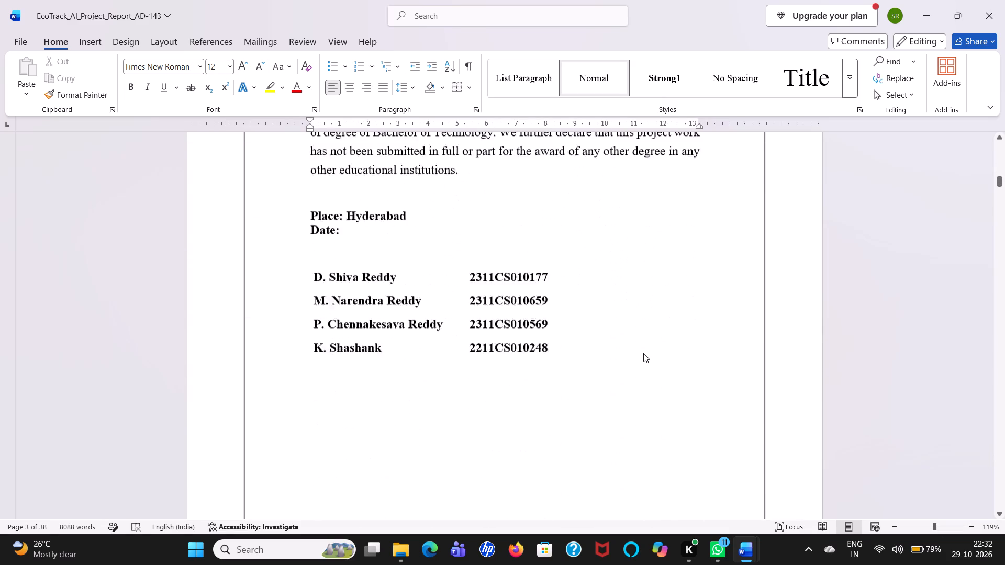
{"action": "scroll", "coordinate": [643, 353], "scroll_direction": "down", "scroll_amount": 5}
{"action": "scroll", "coordinate": [643, 353], "scroll_direction": "up", "scroll_amount": 3}
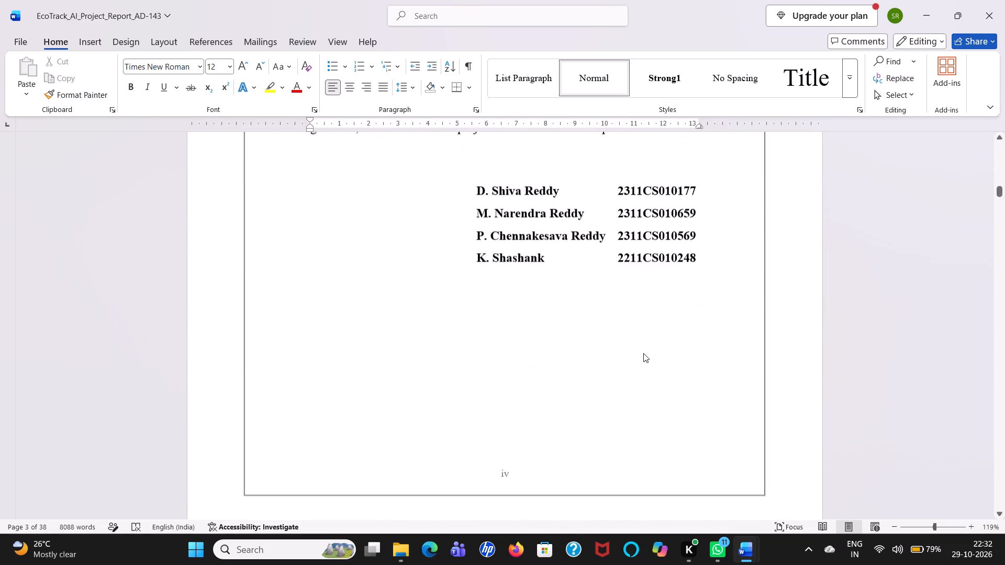
{"action": "scroll", "coordinate": [643, 353], "scroll_direction": "up", "scroll_amount": 15}
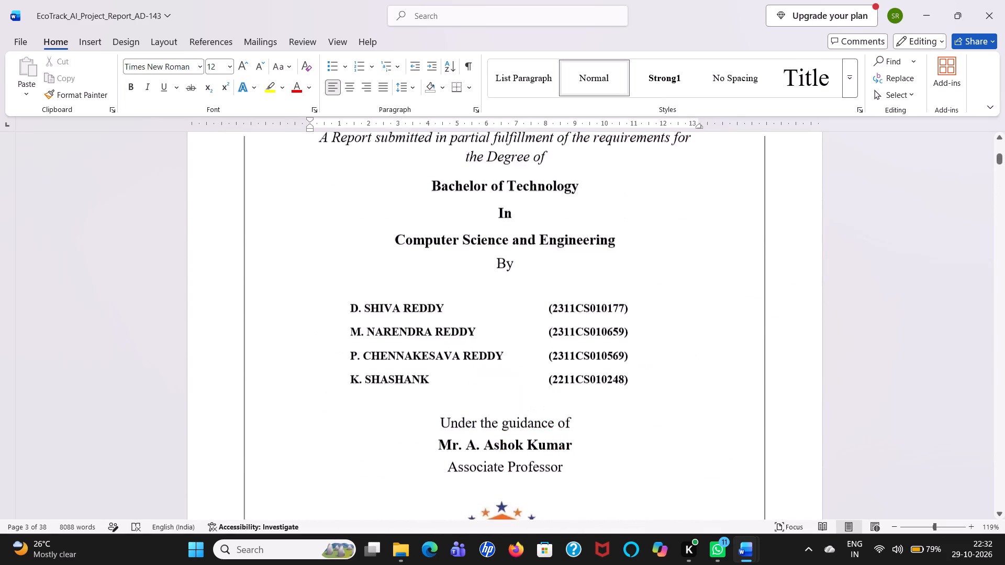
{"action": "scroll", "coordinate": [643, 353], "scroll_direction": "up", "scroll_amount": 15}
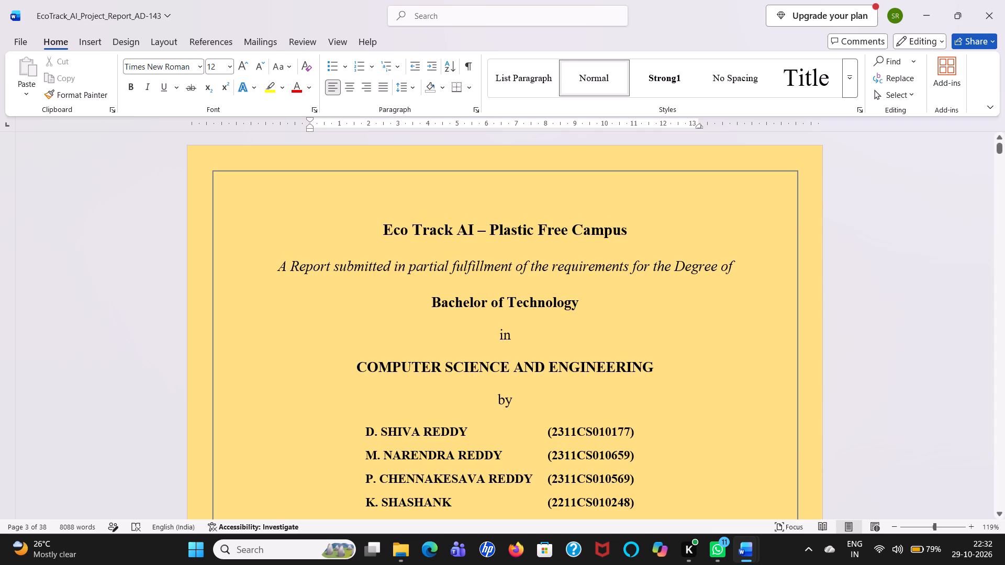
Examine the cover page's text lines, from the degree and student table down to the university name and year.
{"action": "left_click", "coordinate": [260, 331]}
{"action": "scroll", "coordinate": [260, 331], "scroll_direction": "down", "scroll_amount": 1}
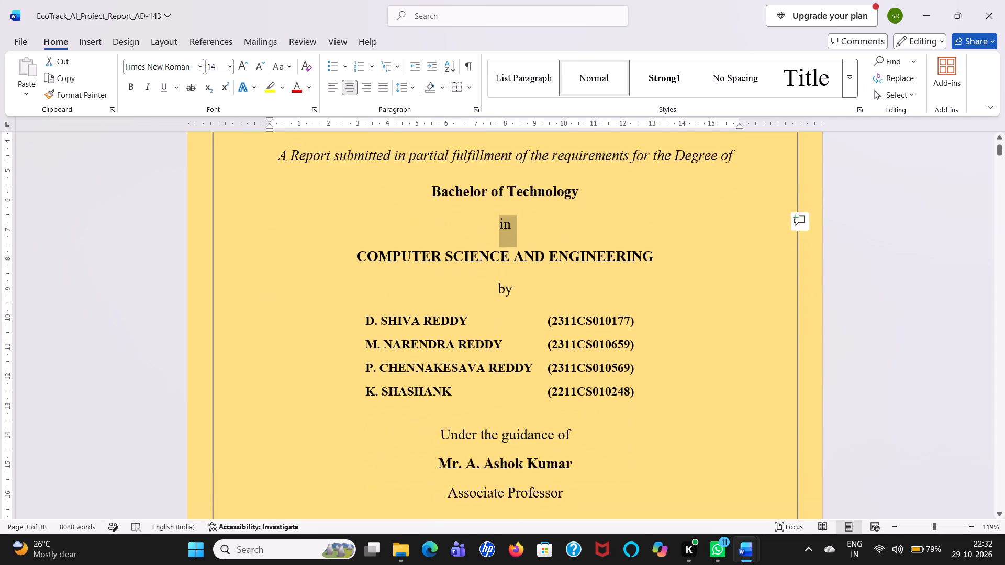
{"action": "scroll", "coordinate": [260, 331], "scroll_direction": "down", "scroll_amount": 1}
{"action": "left_click", "coordinate": [260, 331]}
{"action": "left_click", "coordinate": [259, 386]}
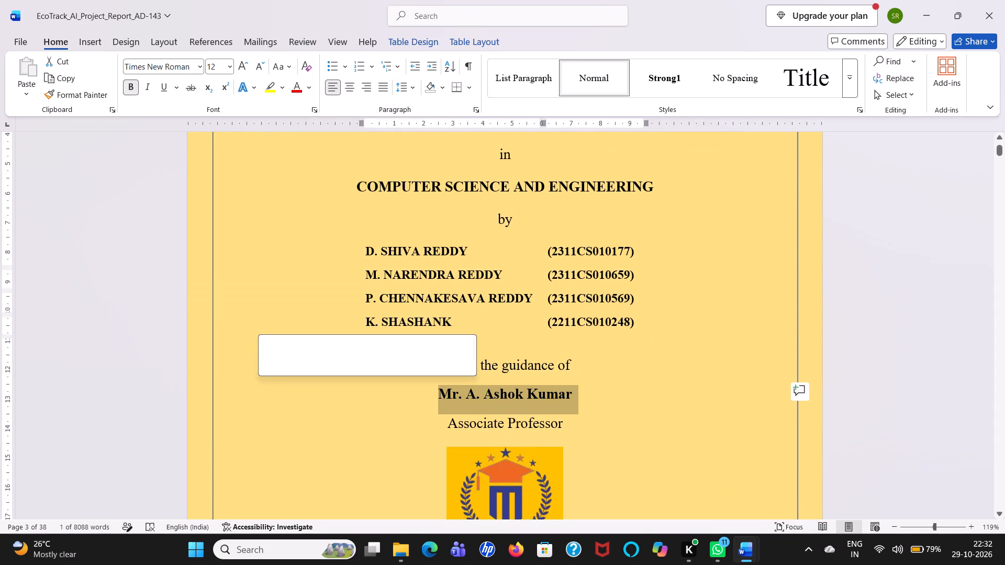
{"action": "left_click", "coordinate": [615, 261]}
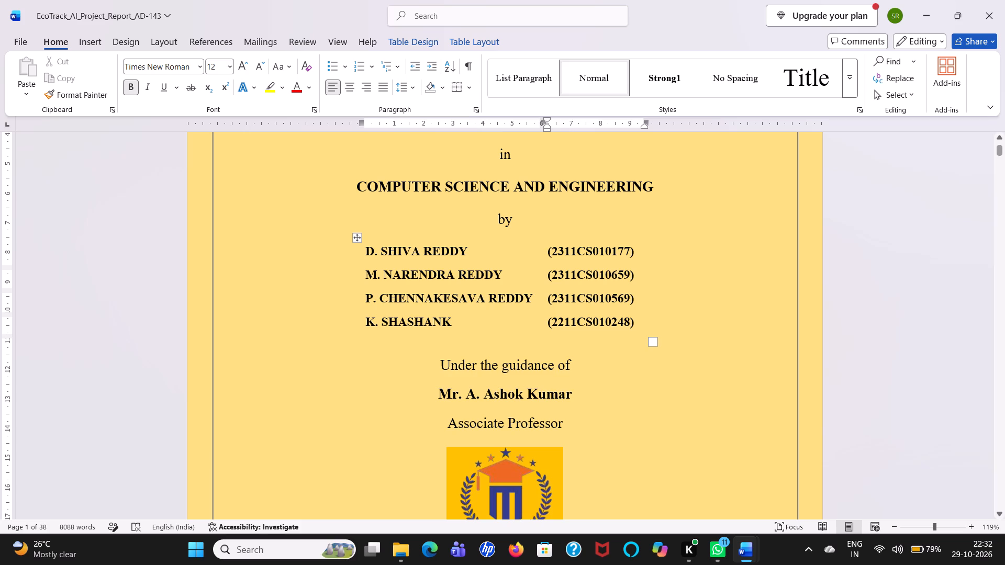
{"action": "triple_click", "coordinate": [730, 184]}
{"action": "scroll", "coordinate": [741, 353], "scroll_direction": "down", "scroll_amount": 2}
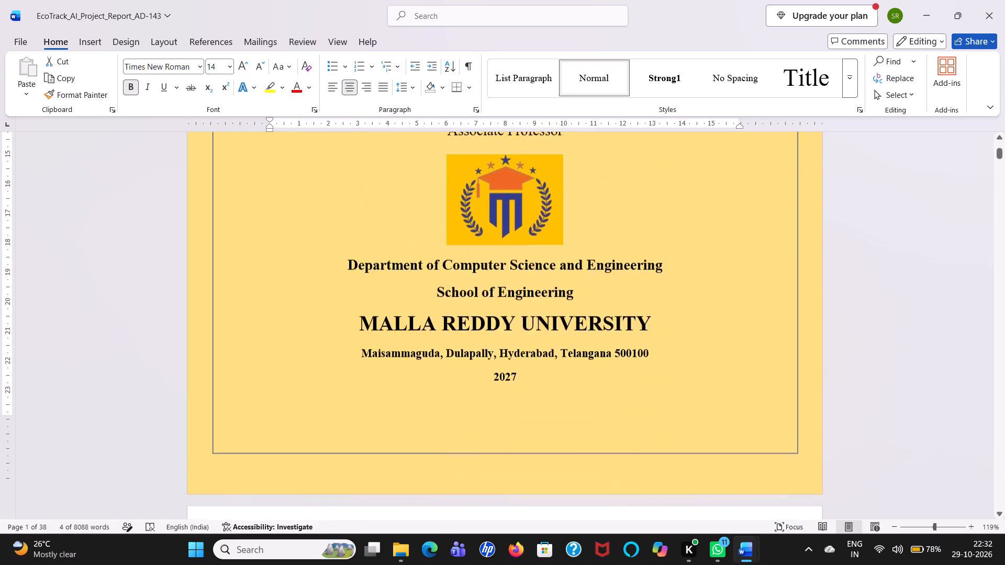
Recolor the cover page's yellow full-page background picture in the header and footer layer to white, and return to the body text.
{"action": "triple_click", "coordinate": [747, 390]}
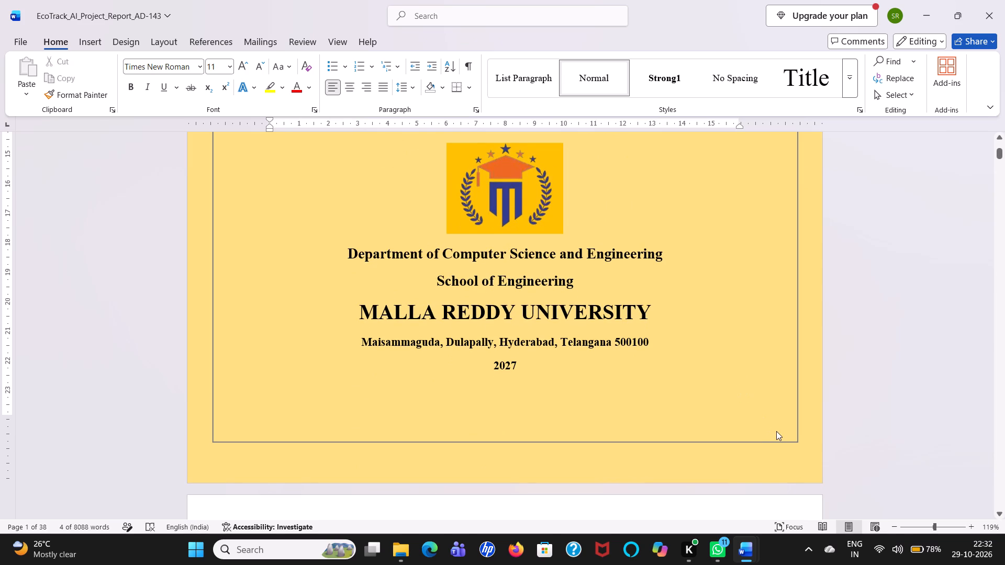
{"action": "triple_click", "coordinate": [776, 431]}
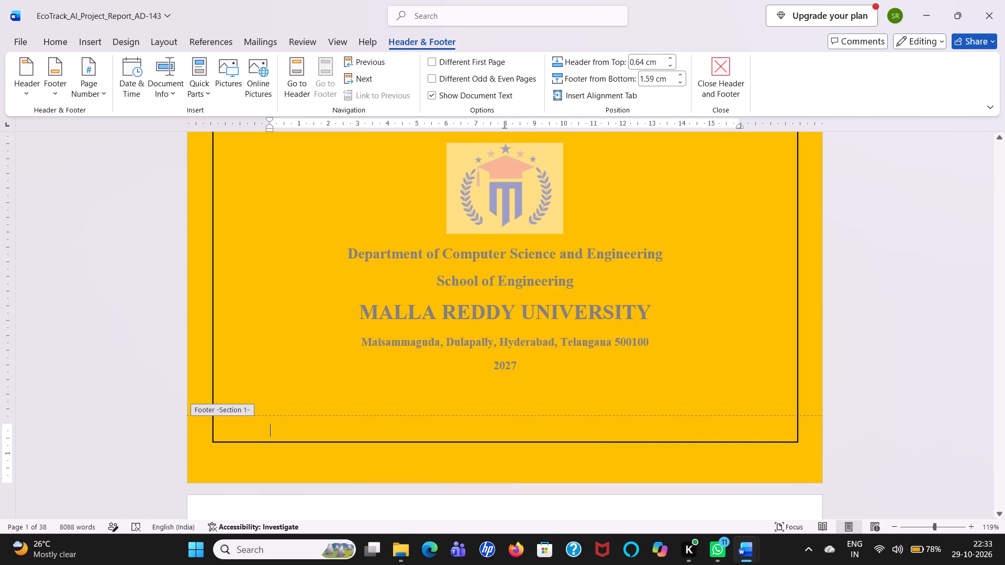
{"action": "triple_click", "coordinate": [750, 405]}
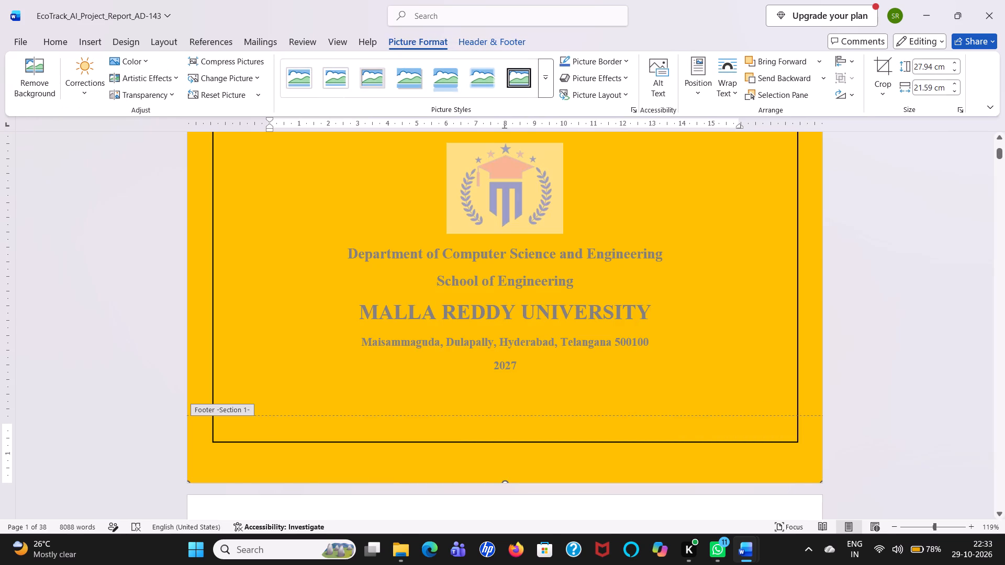
{"action": "left_click", "coordinate": [141, 59]}
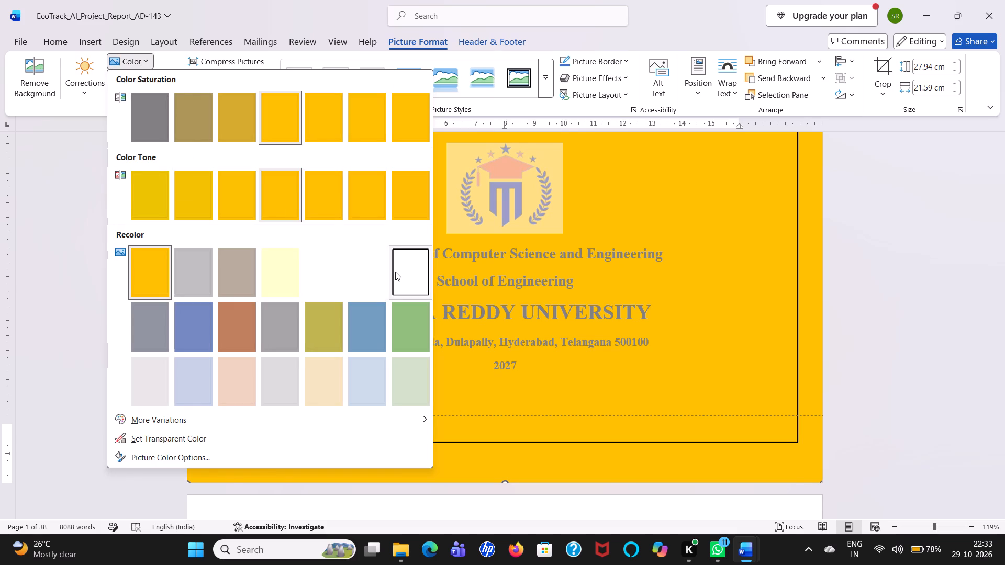
{"action": "left_click", "coordinate": [410, 273]}
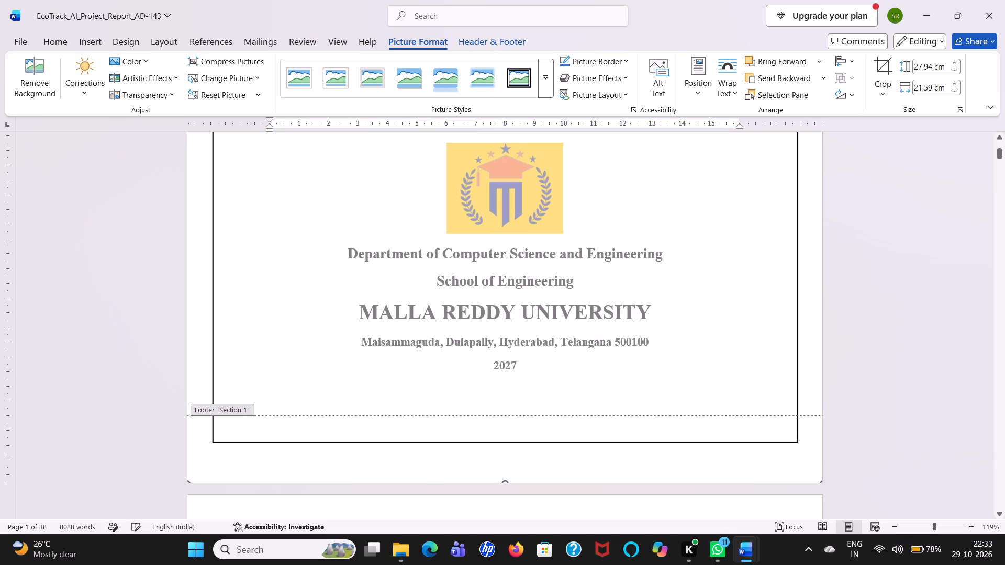
{"action": "left_click", "coordinate": [682, 318]}
{"action": "left_click", "coordinate": [682, 318]}
{"action": "left_click", "coordinate": [485, 35]}
{"action": "left_click", "coordinate": [488, 40]}
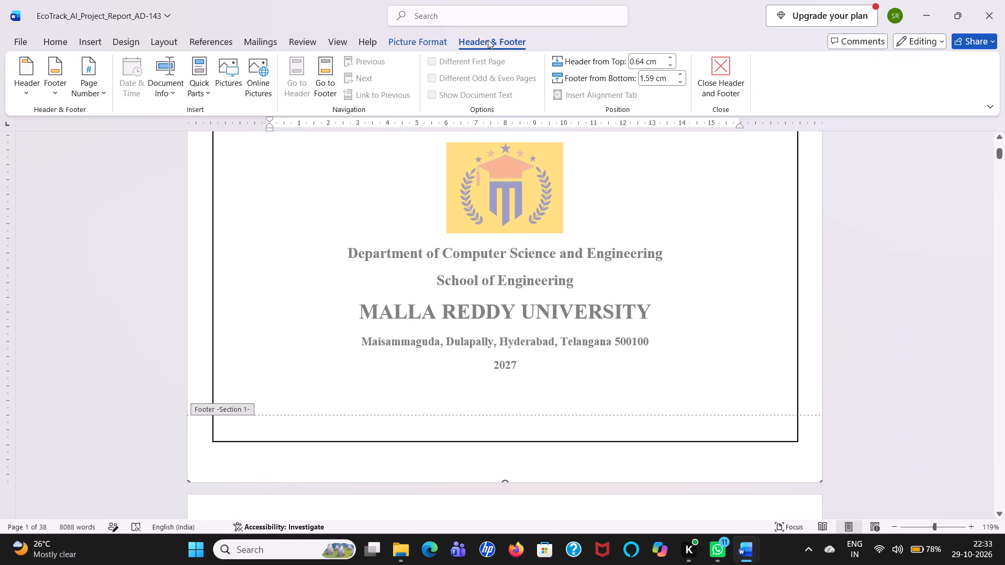
{"action": "left_click", "coordinate": [721, 77]}
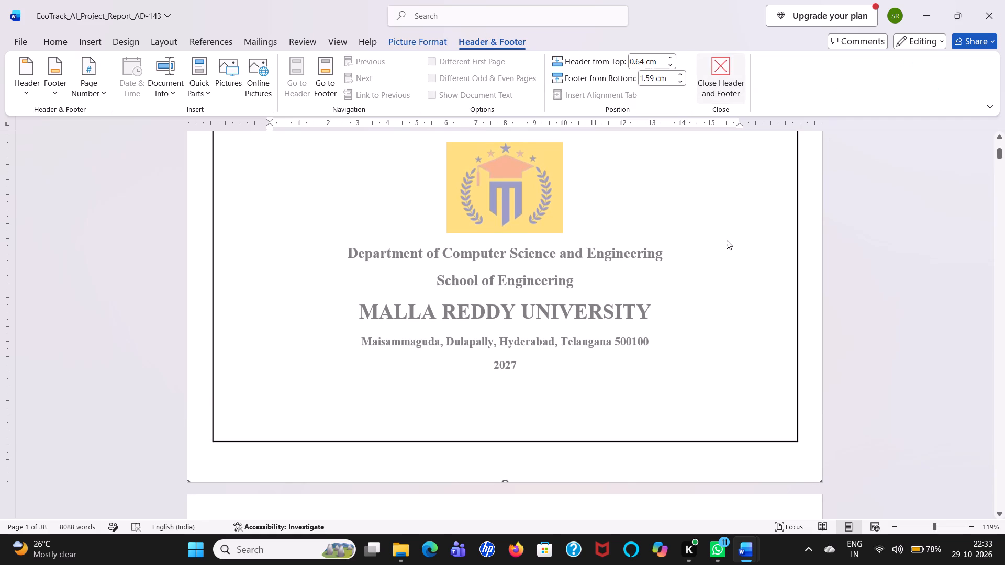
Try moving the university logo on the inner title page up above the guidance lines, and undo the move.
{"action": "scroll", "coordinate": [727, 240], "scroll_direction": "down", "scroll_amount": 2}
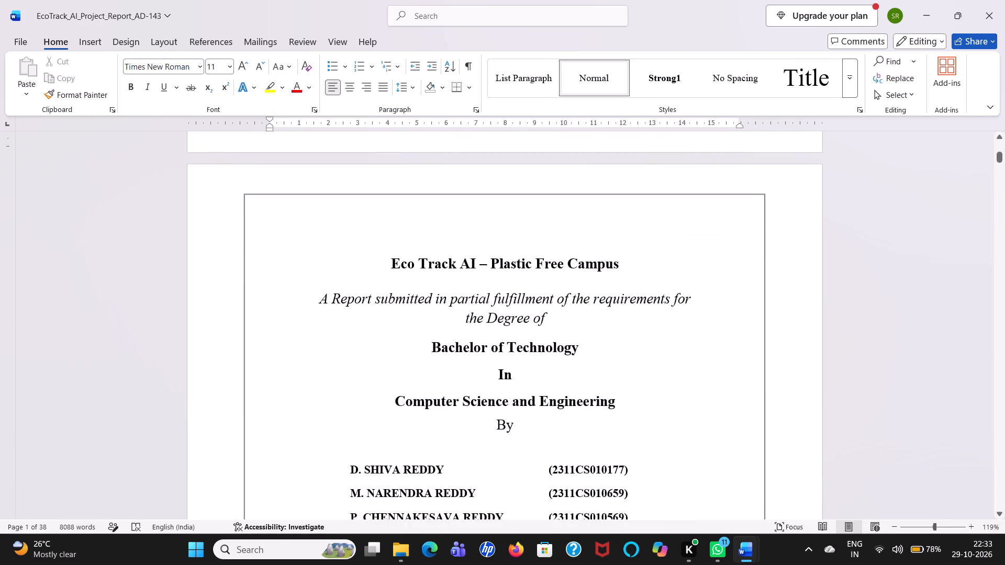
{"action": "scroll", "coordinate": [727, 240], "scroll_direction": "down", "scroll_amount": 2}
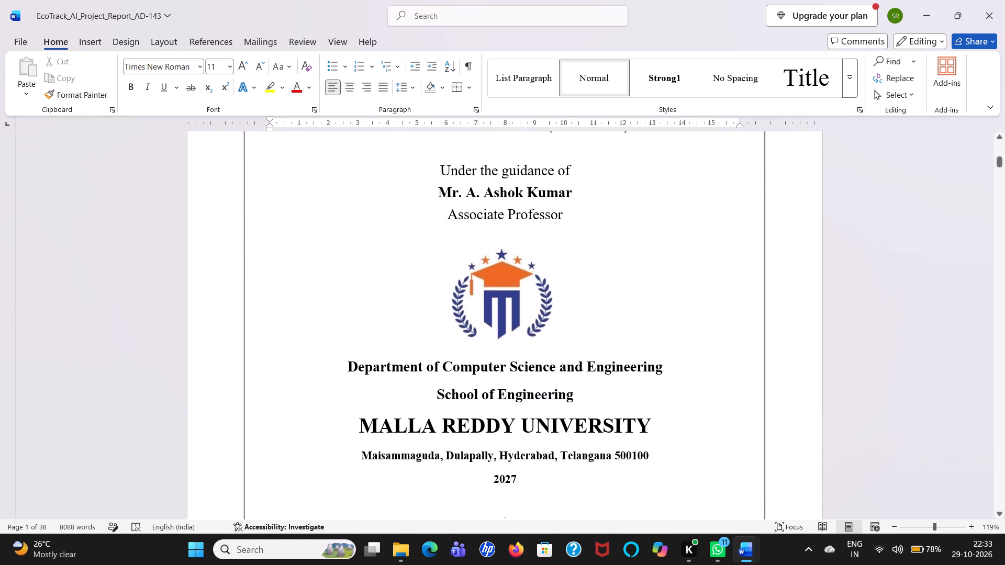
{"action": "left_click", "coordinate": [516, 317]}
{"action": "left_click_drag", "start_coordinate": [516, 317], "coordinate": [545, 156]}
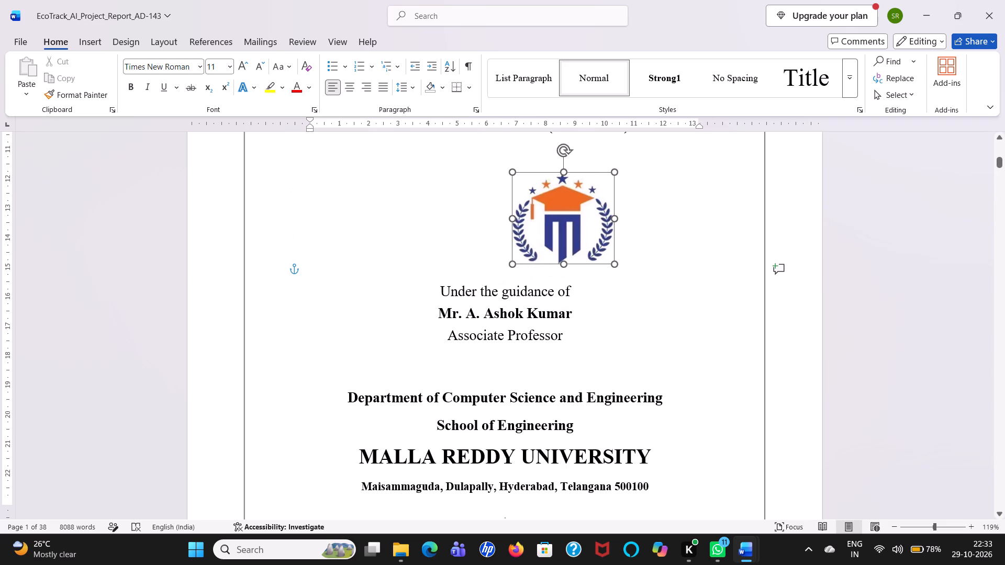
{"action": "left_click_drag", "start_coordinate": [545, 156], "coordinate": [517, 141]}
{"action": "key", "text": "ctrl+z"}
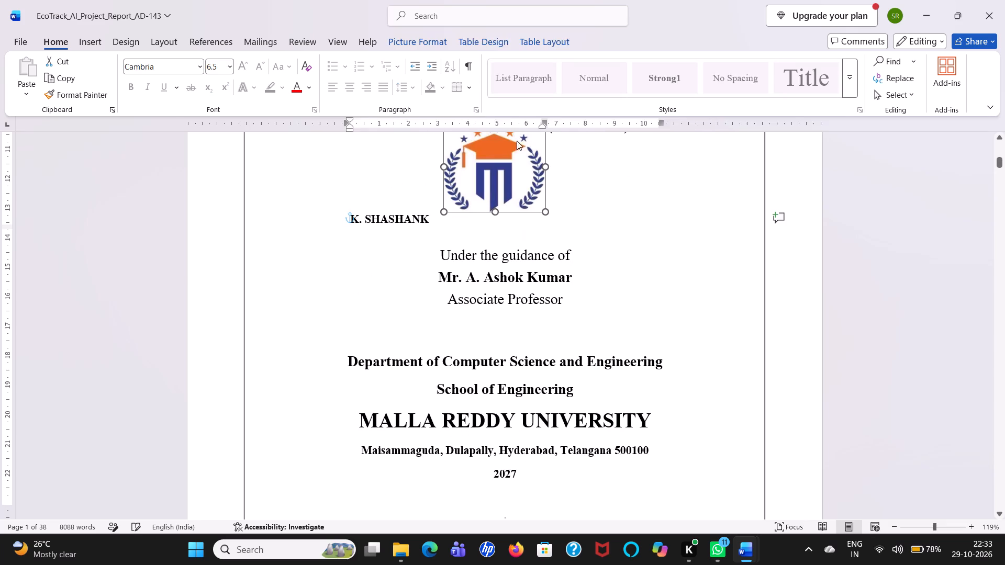
Replace the cover page's yellow-background university logo with a copy of the inner title page's white-background logo.
{"action": "key", "text": "ctrl+c"}
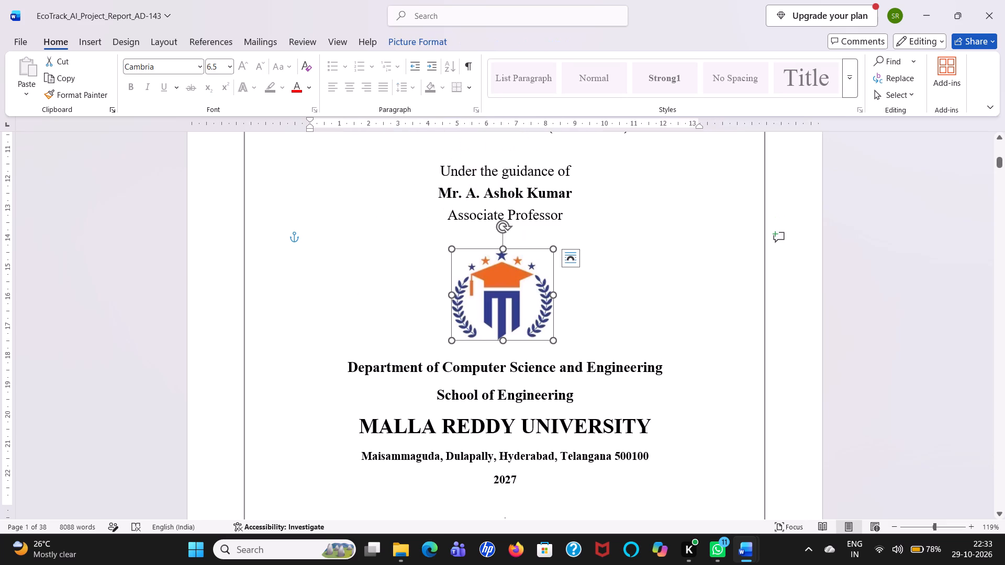
{"action": "scroll", "coordinate": [508, 258], "scroll_direction": "up", "scroll_amount": 4}
{"action": "left_click", "coordinate": [509, 251]}
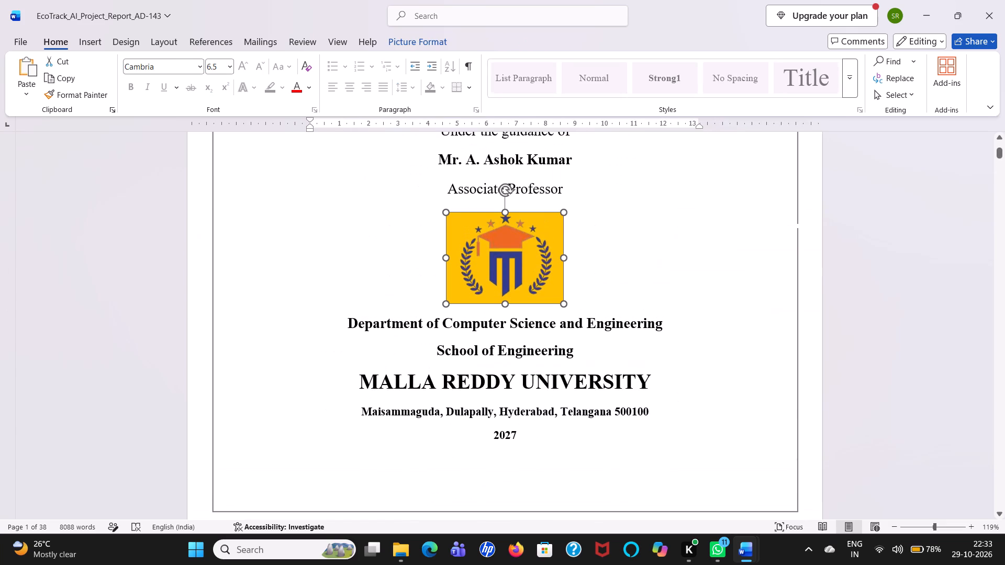
{"action": "key", "text": "Delete"}
{"action": "key", "text": "ctrl+v"}
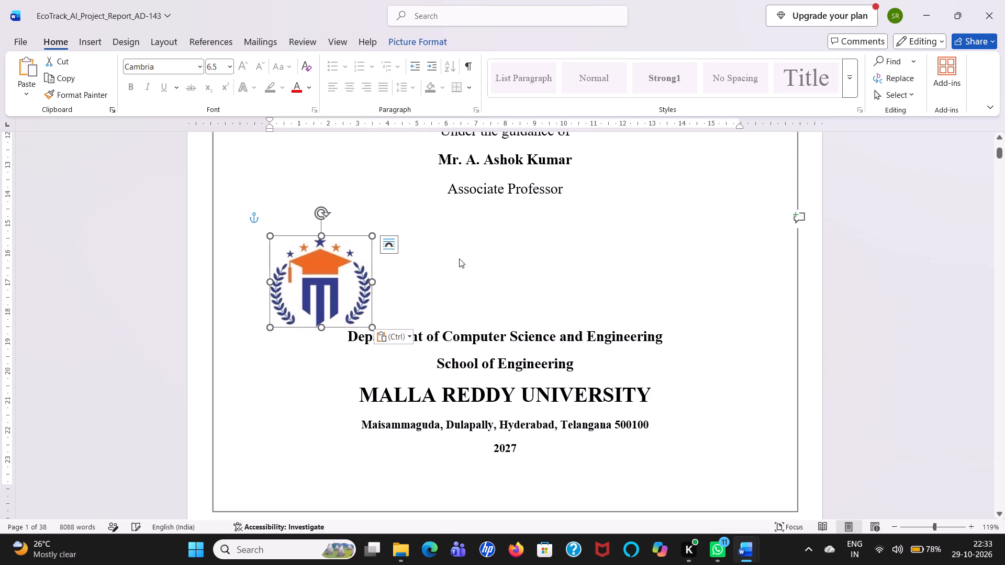
Centre the new cover logo between the Associate Professor and Department of Computer Science and Engineering lines, and save the report.
{"action": "left_click_drag", "start_coordinate": [321, 280], "coordinate": [492, 264]}
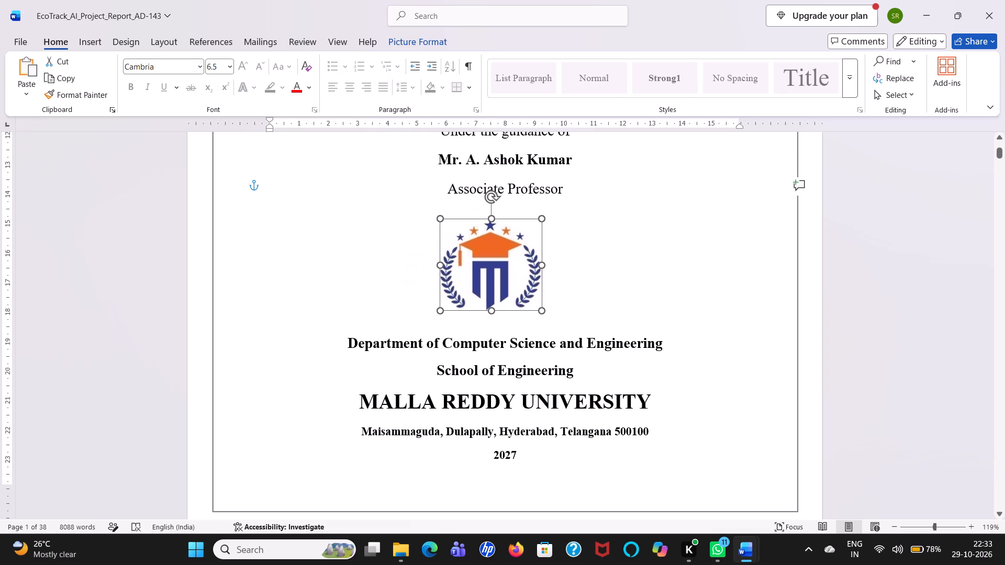
{"action": "left_click_drag", "start_coordinate": [492, 264], "coordinate": [497, 265]}
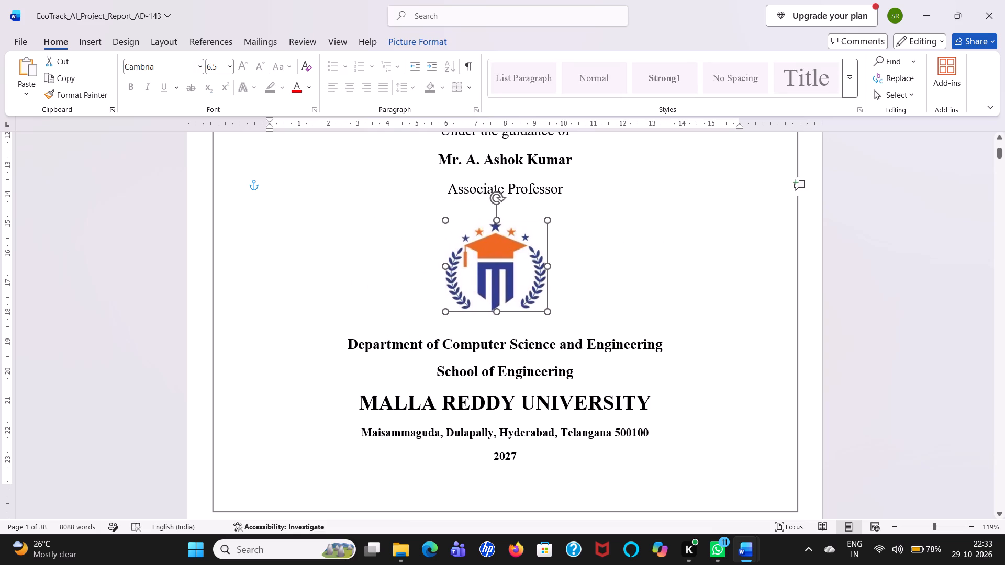
{"action": "left_click_drag", "start_coordinate": [497, 265], "coordinate": [500, 265]}
{"action": "left_click", "coordinate": [716, 269]}
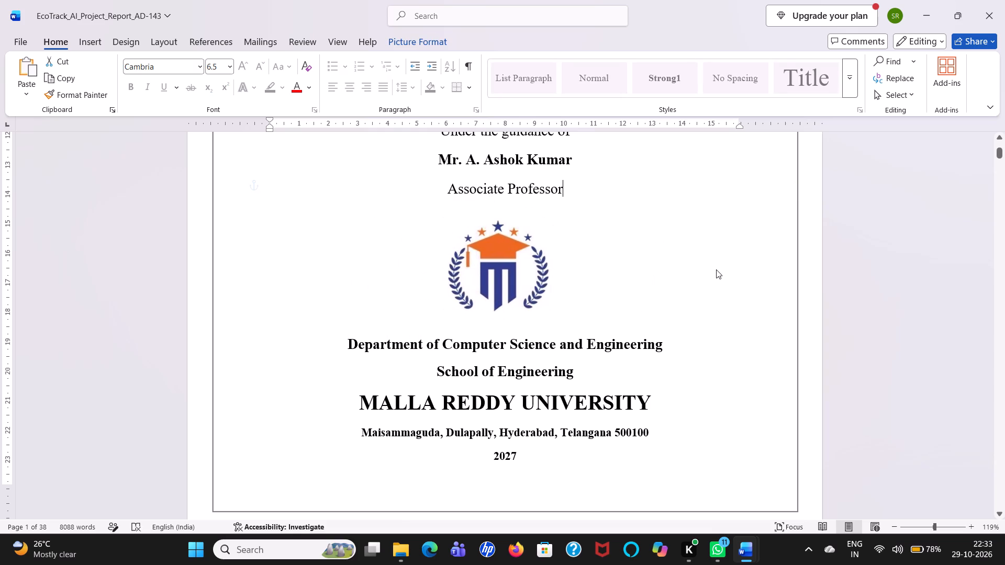
{"action": "key", "text": "ctrl+s"}
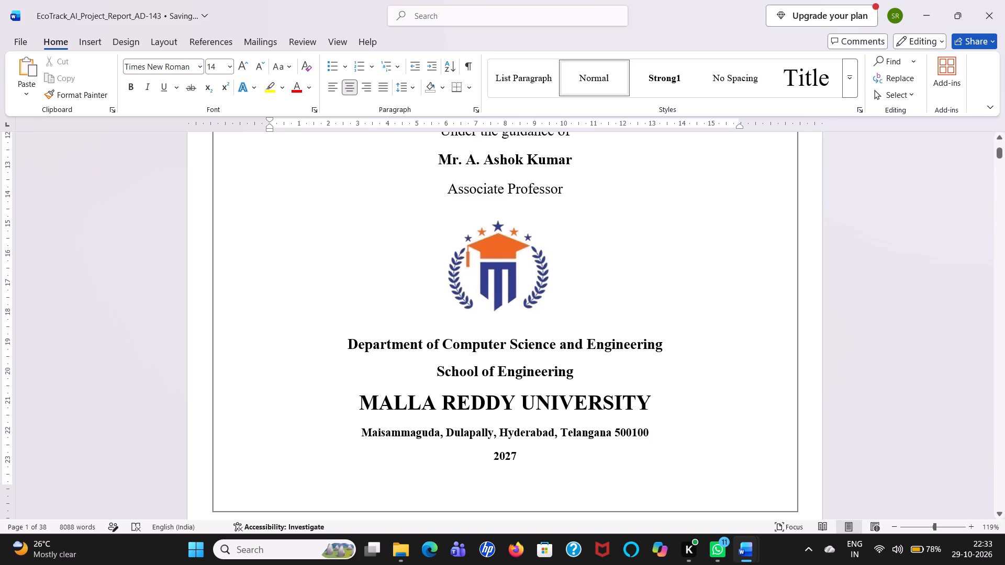
Examine the report's print preview from the cover and inner title page through to the table of contents.
{"action": "left_click", "coordinate": [24, 43]}
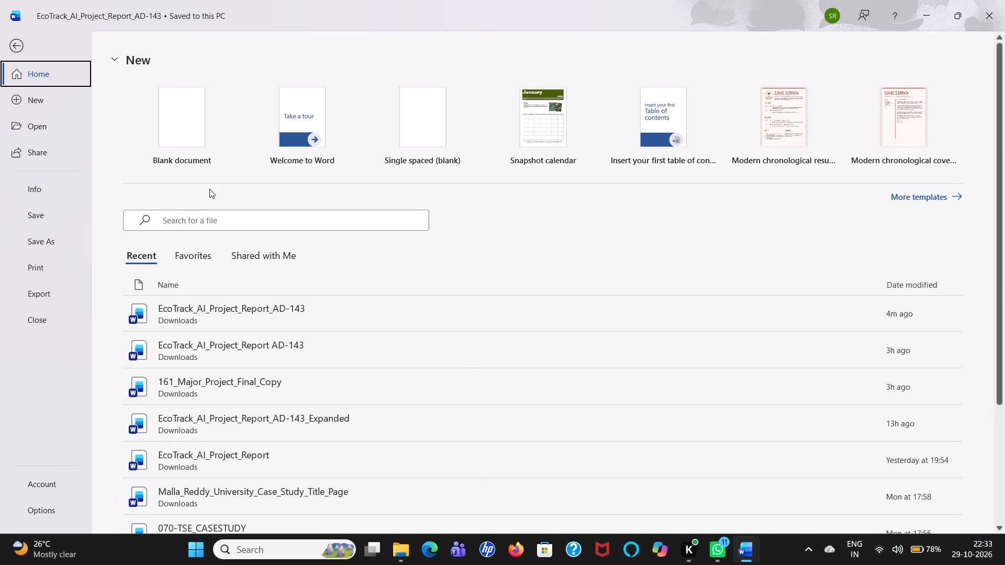
{"action": "left_click", "coordinate": [42, 265]}
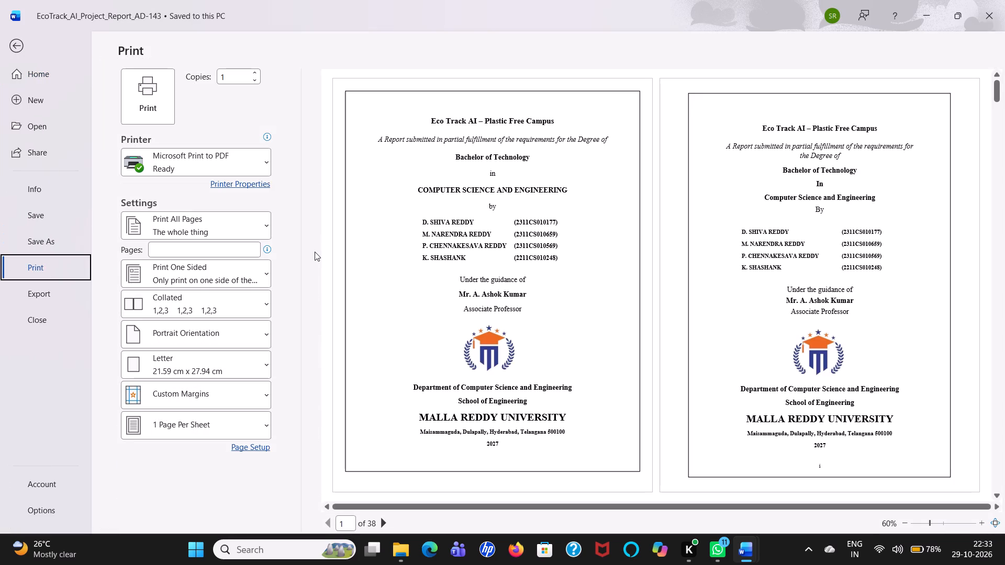
{"action": "scroll", "coordinate": [315, 252], "scroll_direction": "down", "scroll_amount": 3}
{"action": "scroll", "coordinate": [279, 279], "scroll_direction": "down", "scroll_amount": 1}
{"action": "scroll", "coordinate": [279, 279], "scroll_direction": "up", "scroll_amount": 3}
{"action": "scroll", "coordinate": [279, 279], "scroll_direction": "down", "scroll_amount": 1}
{"action": "scroll", "coordinate": [279, 279], "scroll_direction": "right", "scroll_amount": 2}
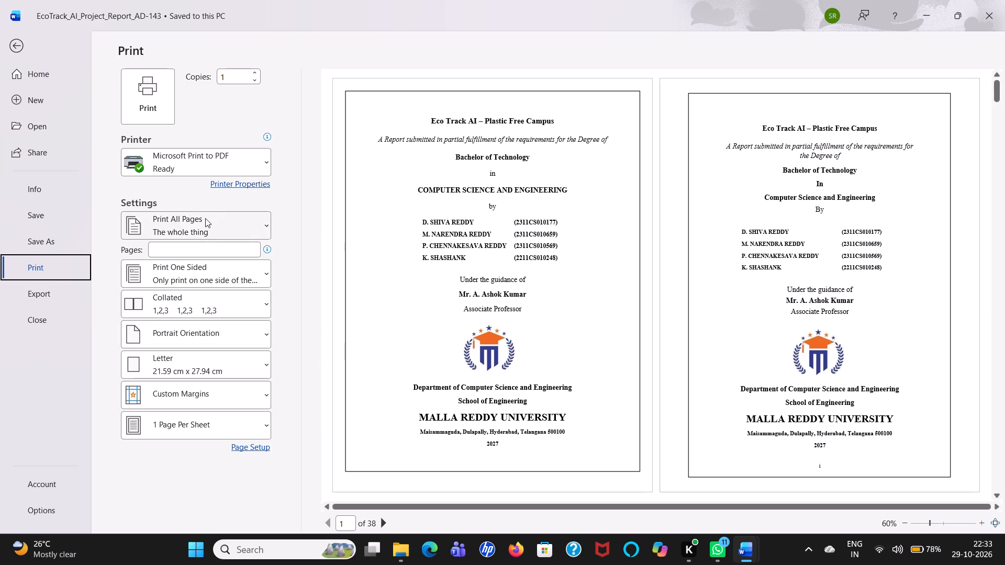
{"action": "scroll", "coordinate": [546, 274], "scroll_direction": "down", "scroll_amount": 1}
{"action": "left_click", "coordinate": [546, 274]}
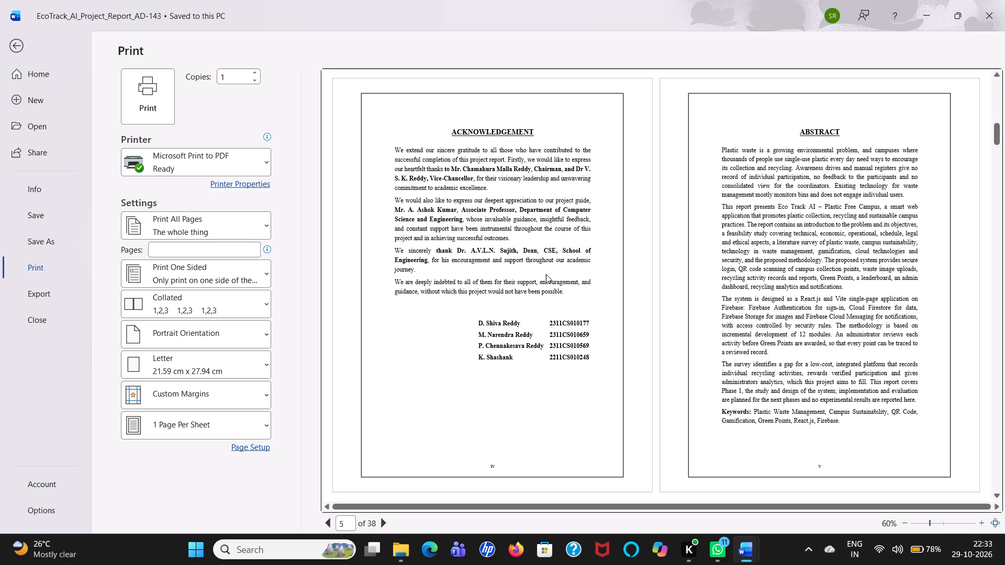
{"action": "scroll", "coordinate": [546, 274], "scroll_direction": "down", "scroll_amount": 1}
{"action": "scroll", "coordinate": [546, 274], "scroll_direction": "up", "scroll_amount": 1}
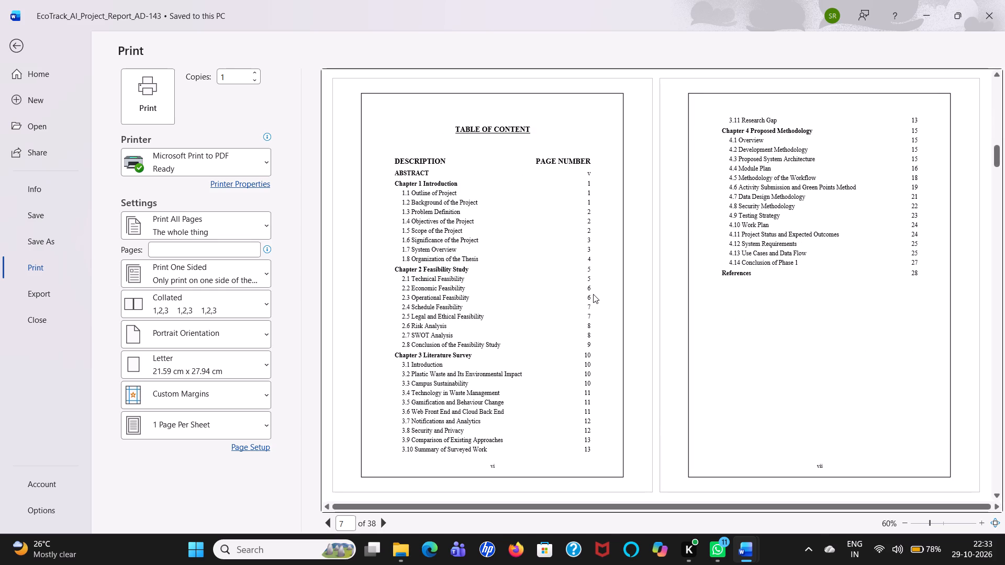
{"action": "scroll", "coordinate": [593, 294], "scroll_direction": "up", "scroll_amount": 3}
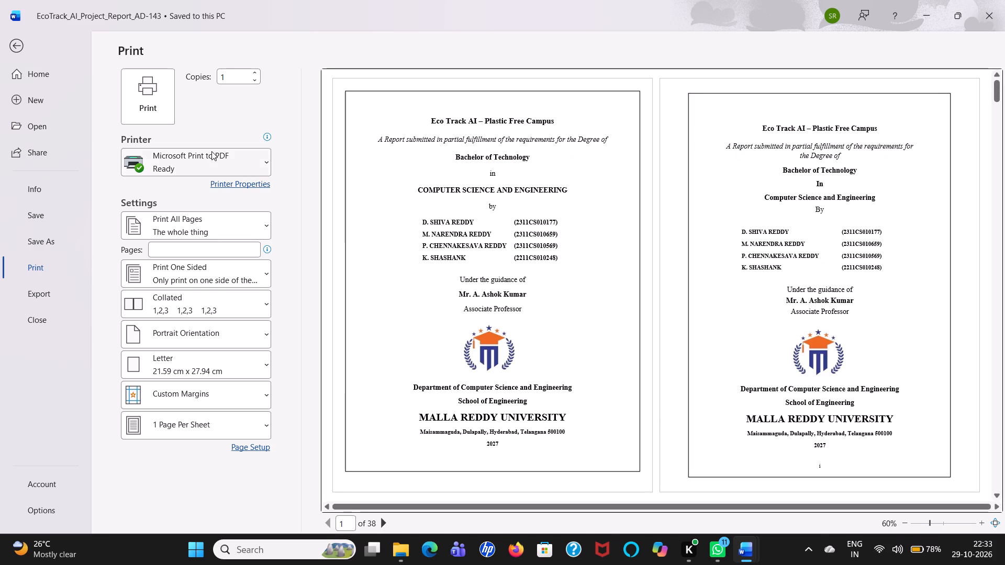
Print the whole report with Microsoft Print to PDF, overwriting the ad-143 PDF in Downloads.
{"action": "left_click", "coordinate": [176, 92]}
{"action": "left_click", "coordinate": [163, 92]}
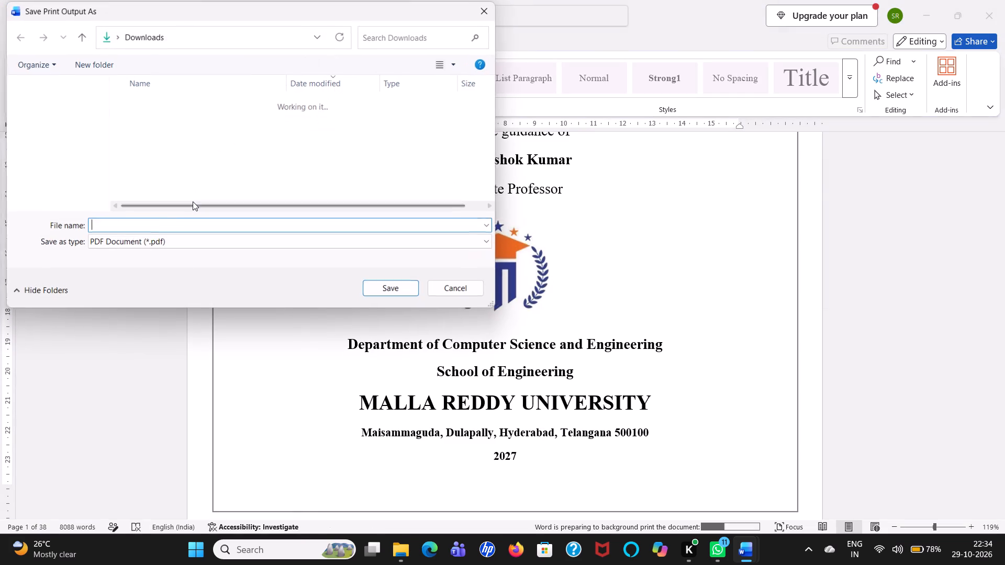
{"action": "double_click", "coordinate": [166, 123]}
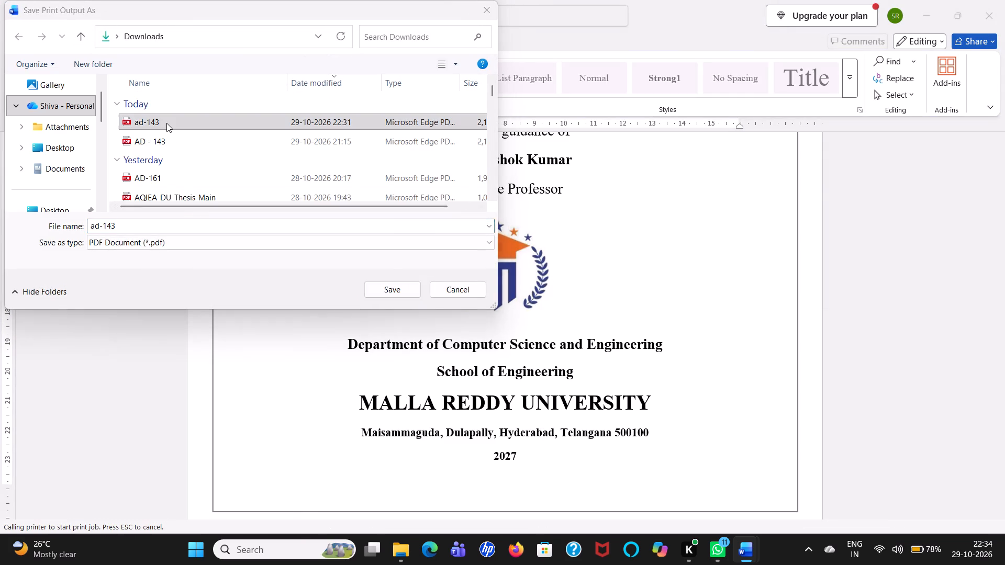
{"action": "left_click", "coordinate": [540, 274]}
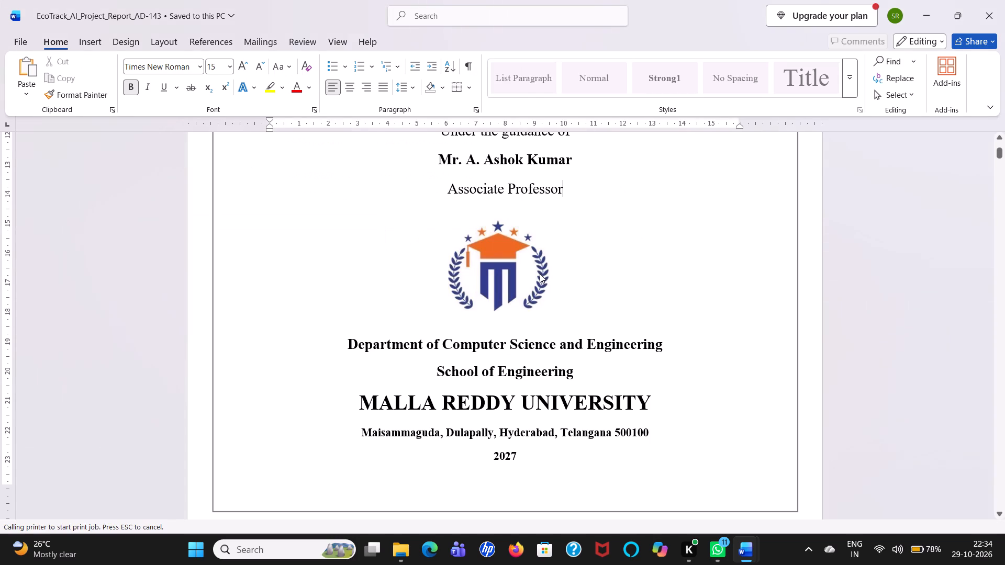
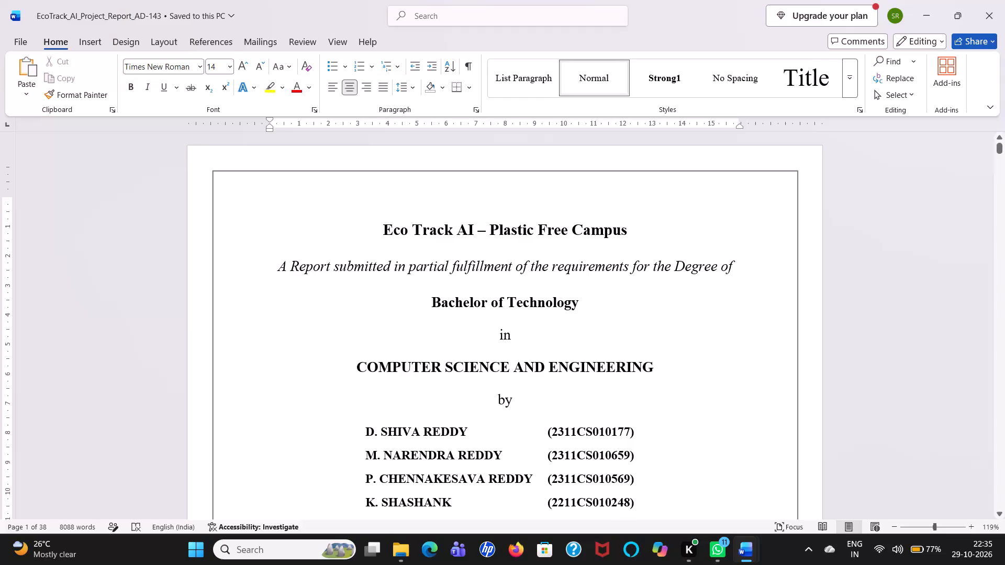
Undo the cover page's logo replacement and white background change, back to the original yellow page and yellow-background university logo.
{"action": "key", "text": "ctrl+z"}
{"action": "key", "text": "ctrl+z"}
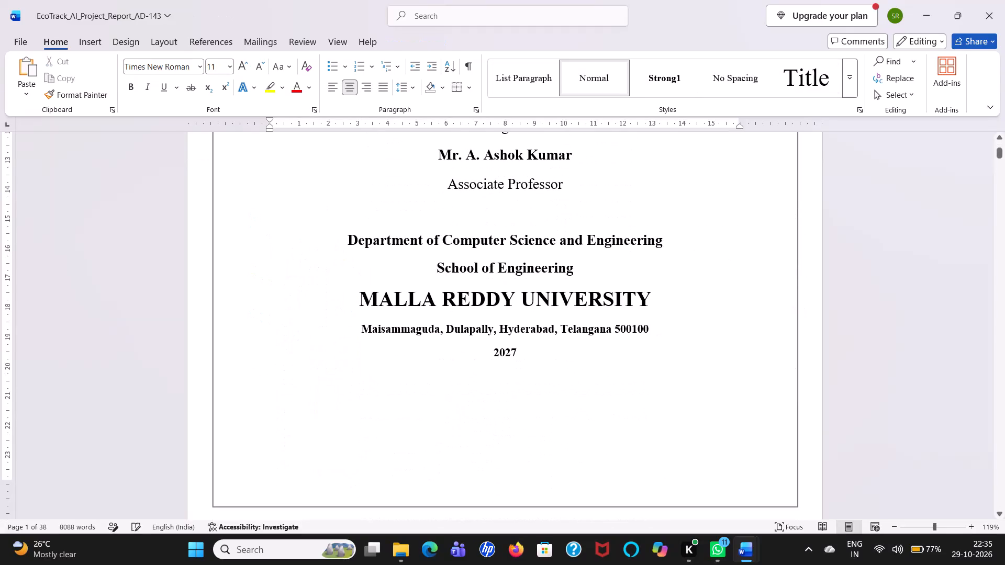
{"action": "key", "text": "ctrl+z"}
{"action": "key", "text": "ctrl+z"}
{"action": "left_click", "coordinate": [889, 358]}
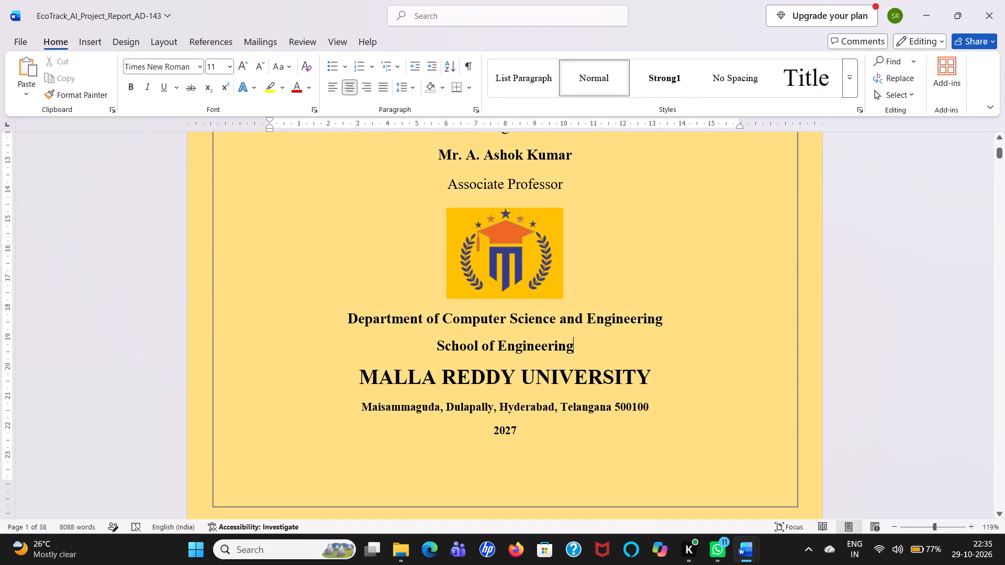
{"action": "scroll", "coordinate": [657, 302], "scroll_direction": "down", "scroll_amount": 5}
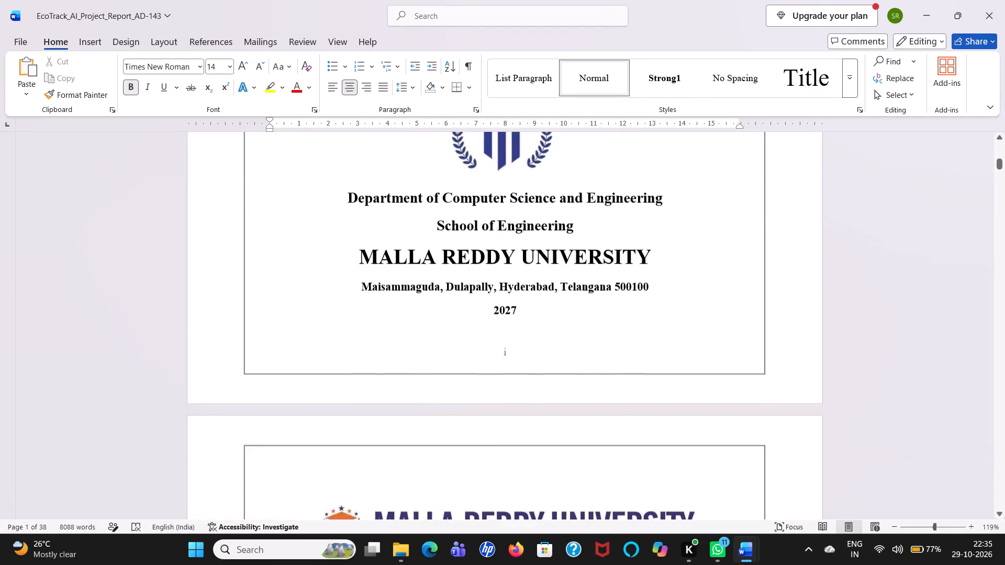
{"action": "scroll", "coordinate": [657, 302], "scroll_direction": "up", "scroll_amount": 14}
Close the EcoTrack AI project report.
{"action": "left_click", "coordinate": [1004, 0]}
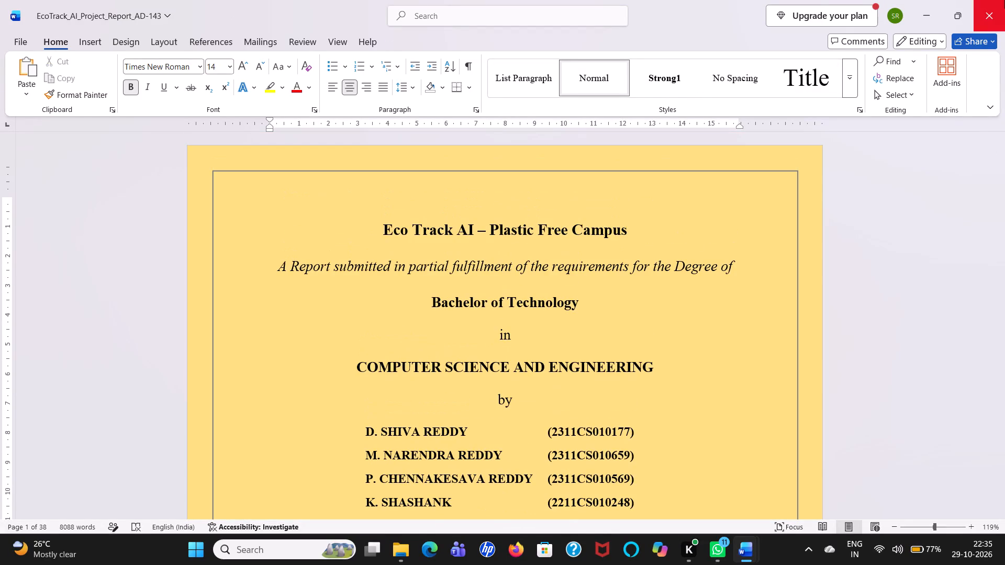
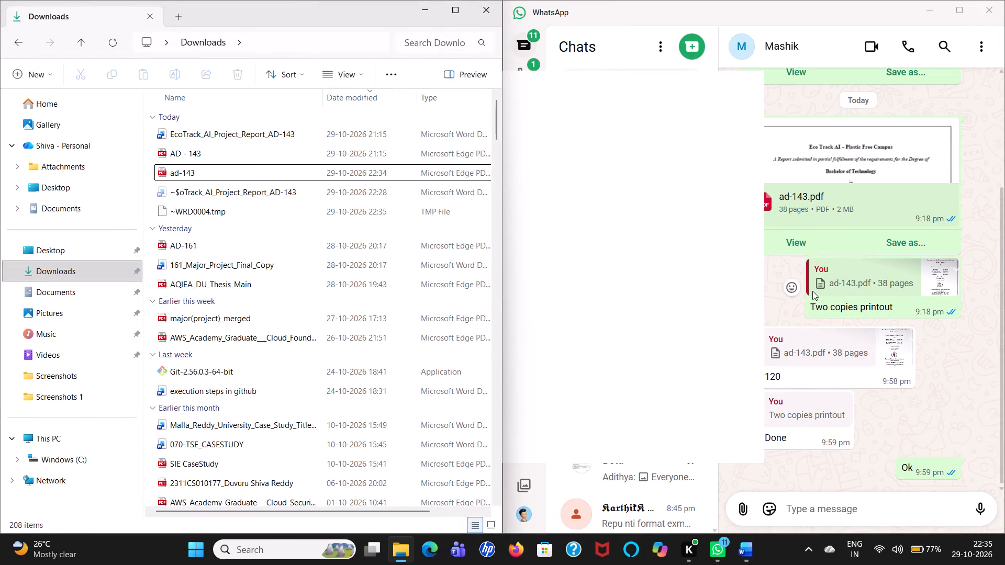
Examine the exported ad-143 PDF from Downloads, from the cover page through to the table of contents, and close it.
{"action": "double_click", "coordinate": [222, 168]}
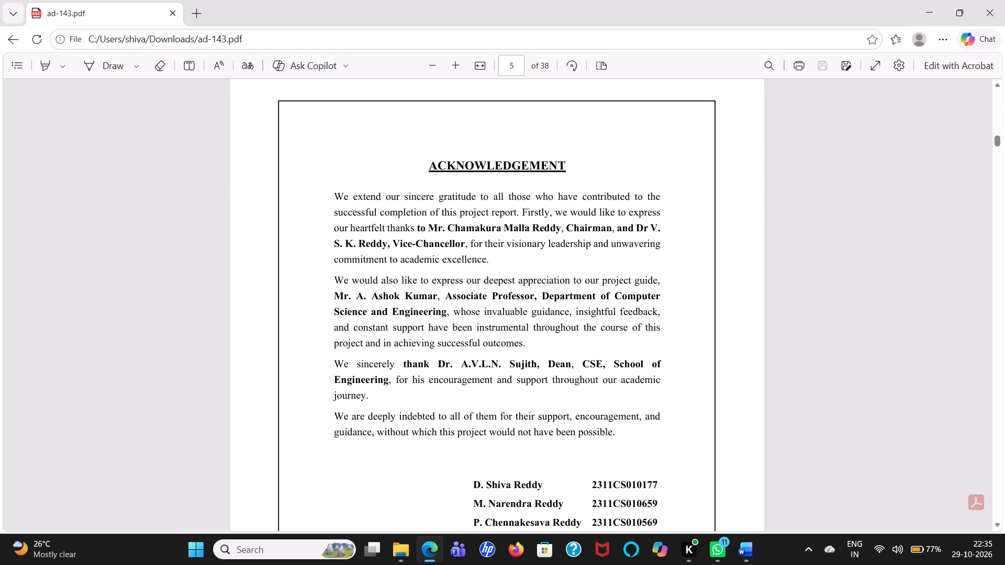
{"action": "scroll", "coordinate": [382, 311], "scroll_direction": "up", "scroll_amount": 19}
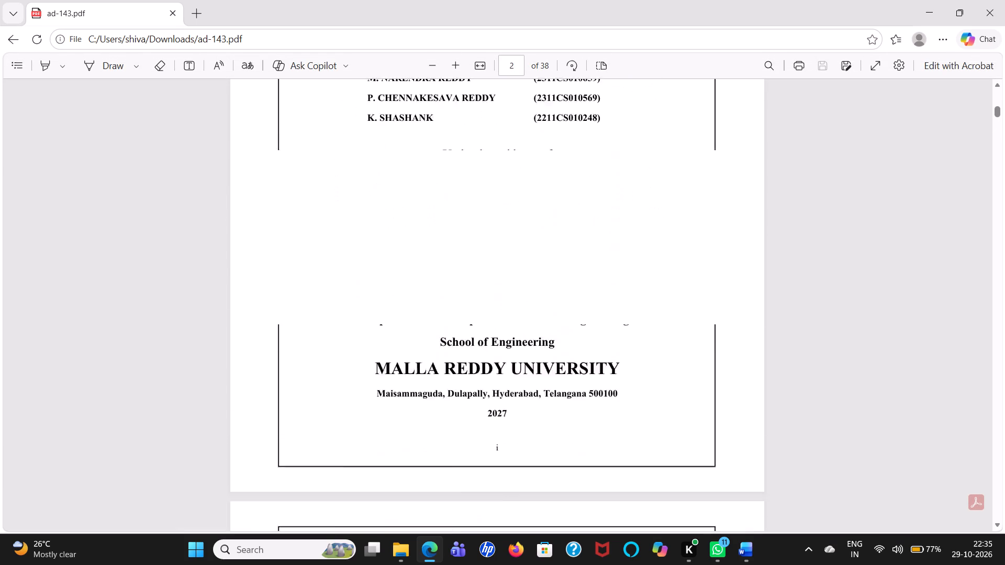
{"action": "left_click", "coordinate": [1004, 0]}
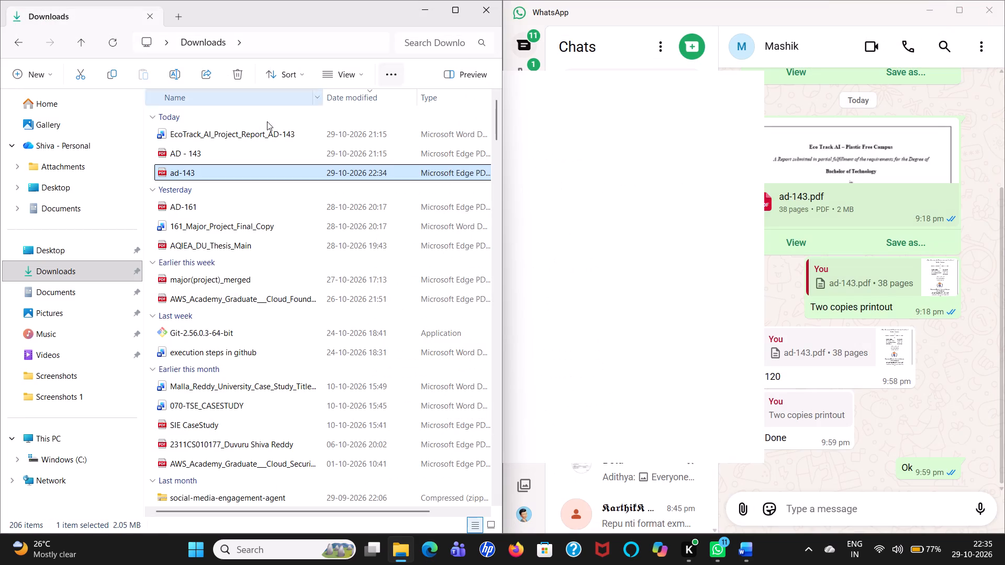
{"action": "double_click", "coordinate": [200, 169]}
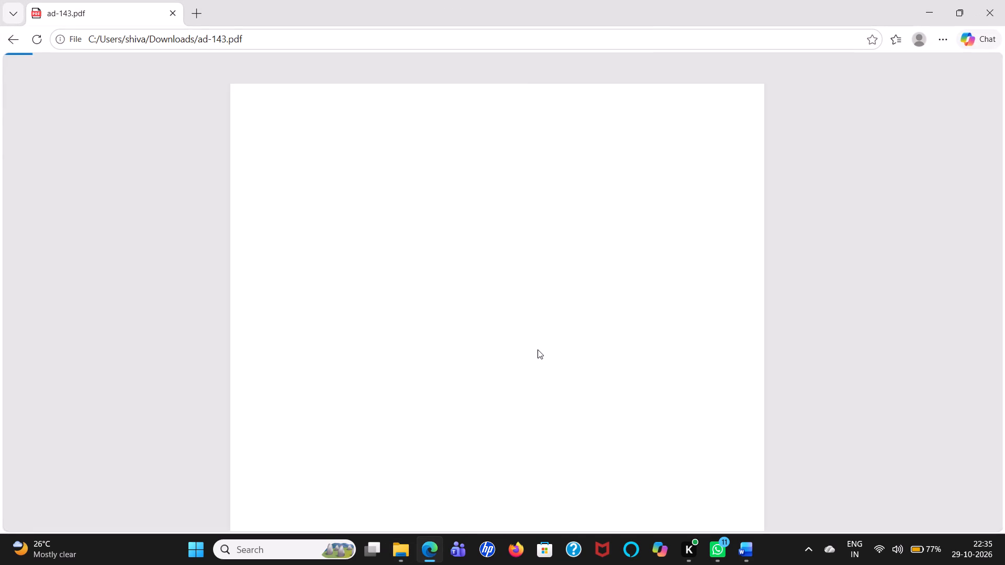
{"action": "scroll", "coordinate": [538, 349], "scroll_direction": "down", "scroll_amount": 5}
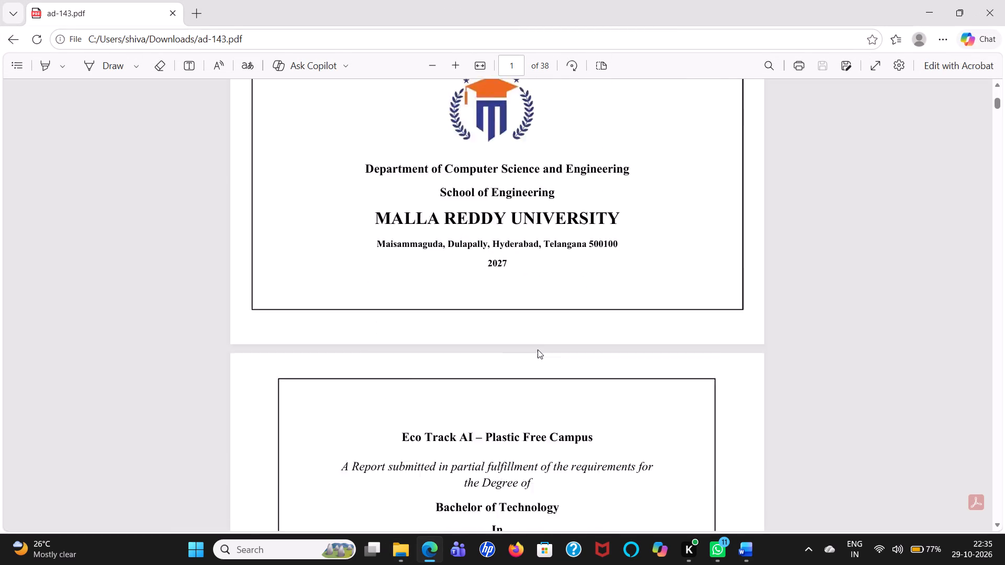
{"action": "scroll", "coordinate": [538, 349], "scroll_direction": "down", "scroll_amount": 11}
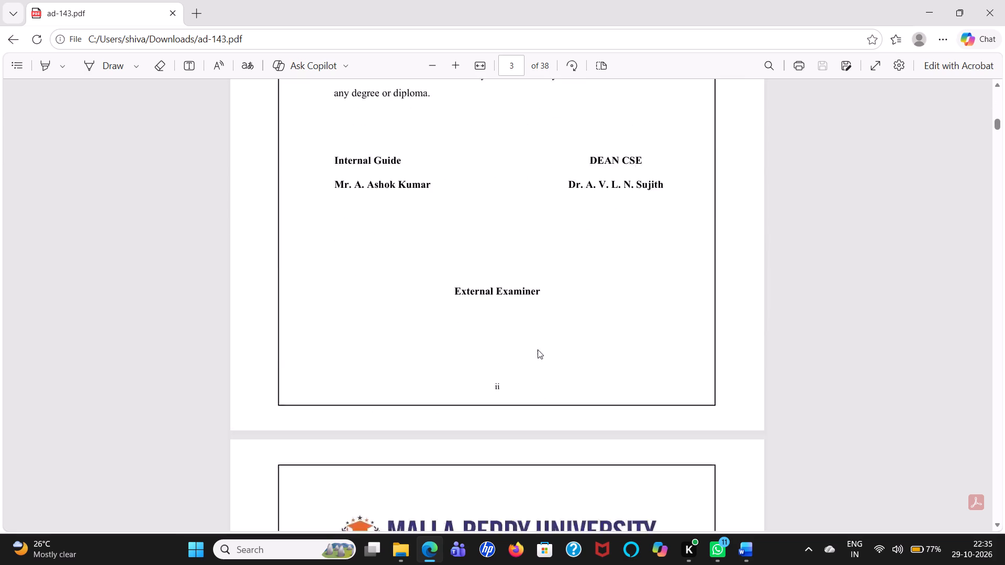
{"action": "scroll", "coordinate": [538, 349], "scroll_direction": "down", "scroll_amount": 11}
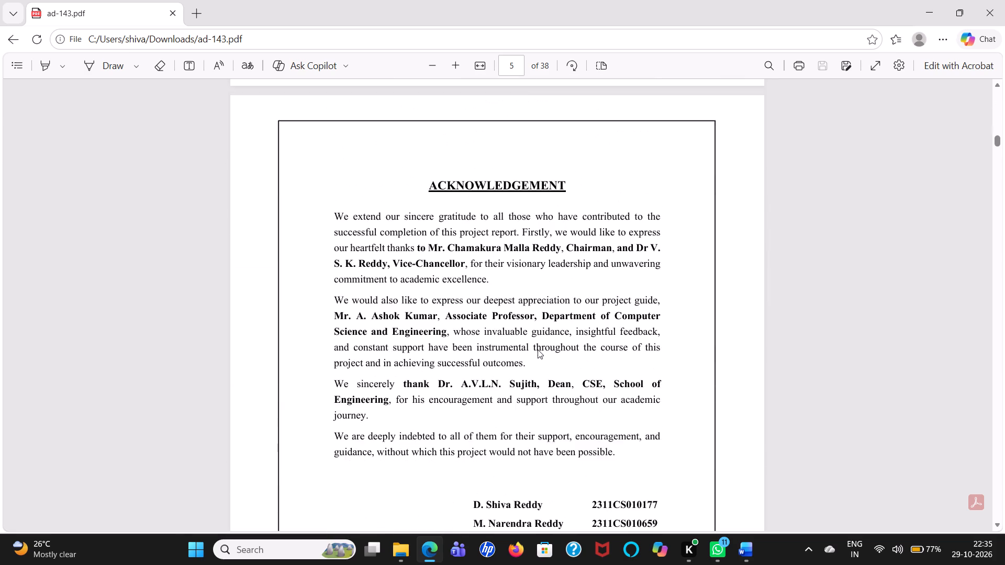
{"action": "scroll", "coordinate": [538, 349], "scroll_direction": "down", "scroll_amount": 11}
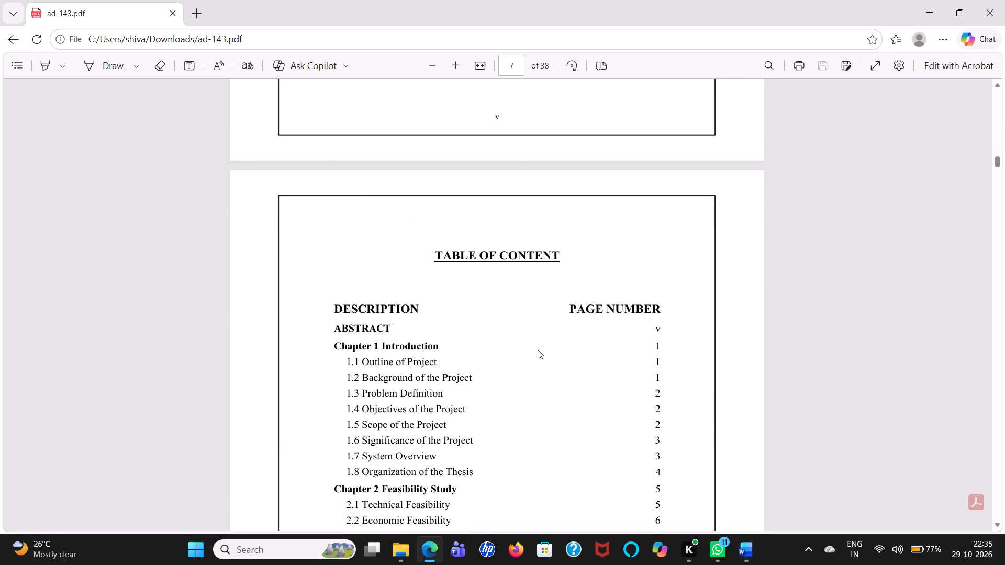
{"action": "scroll", "coordinate": [538, 349], "scroll_direction": "down", "scroll_amount": 5}
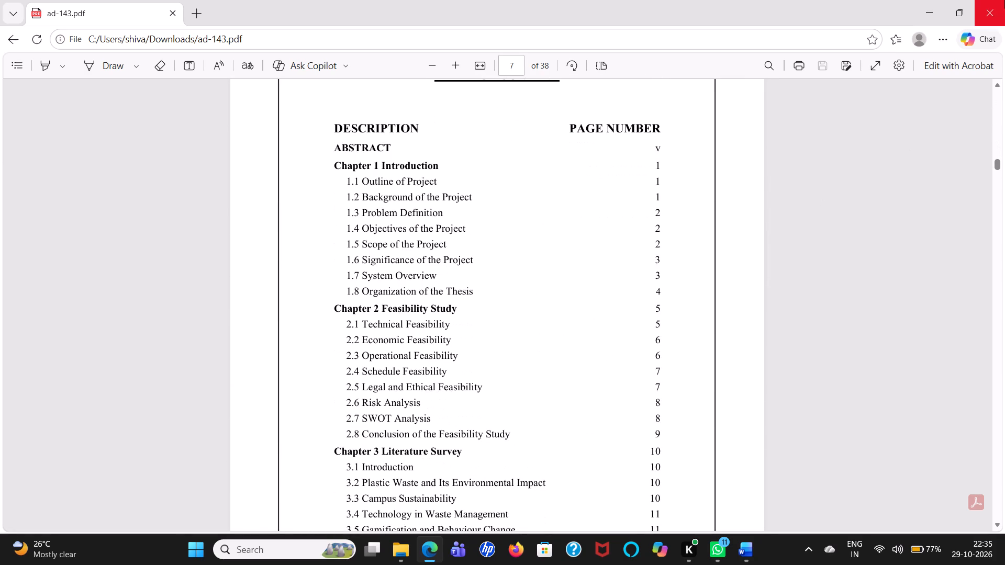